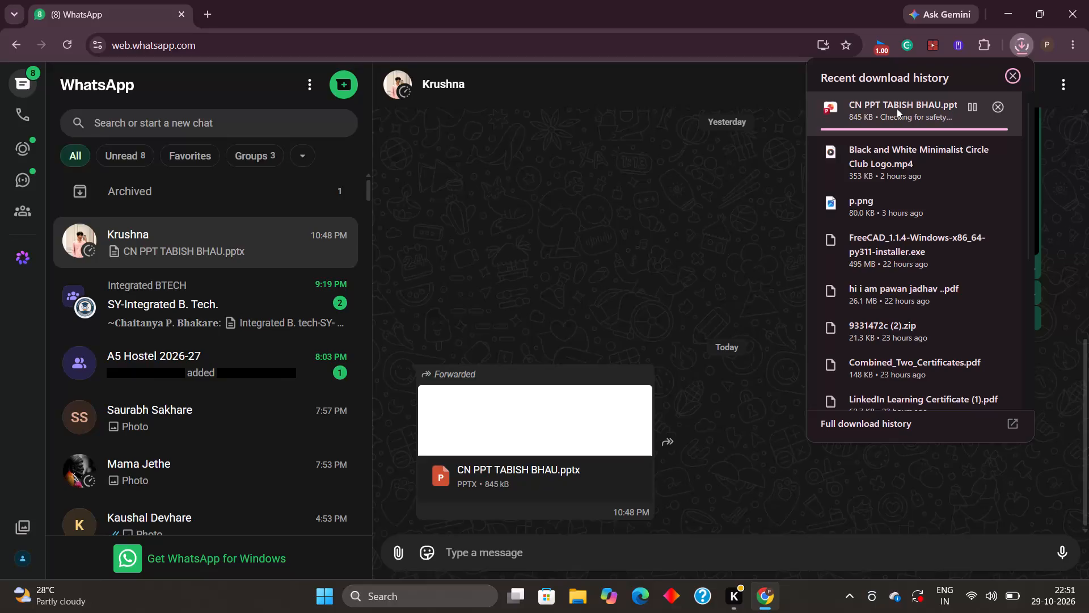
Open the freshly downloaded CN PPT presentation from the recent downloads in PowerPoint.
{"action": "double_click", "coordinate": [897, 108]}
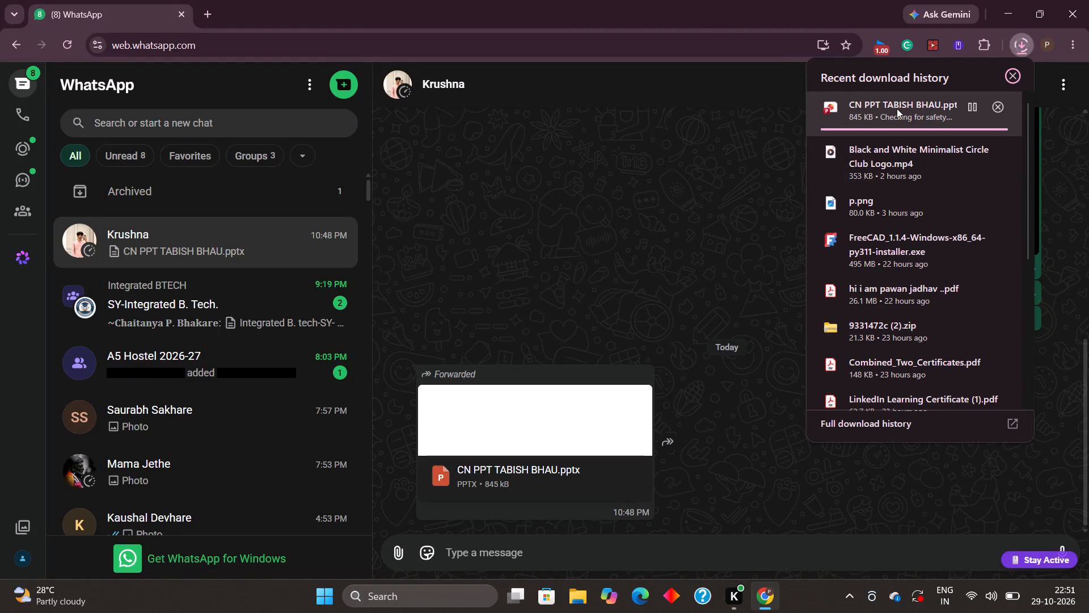
{"action": "double_click", "coordinate": [897, 108]}
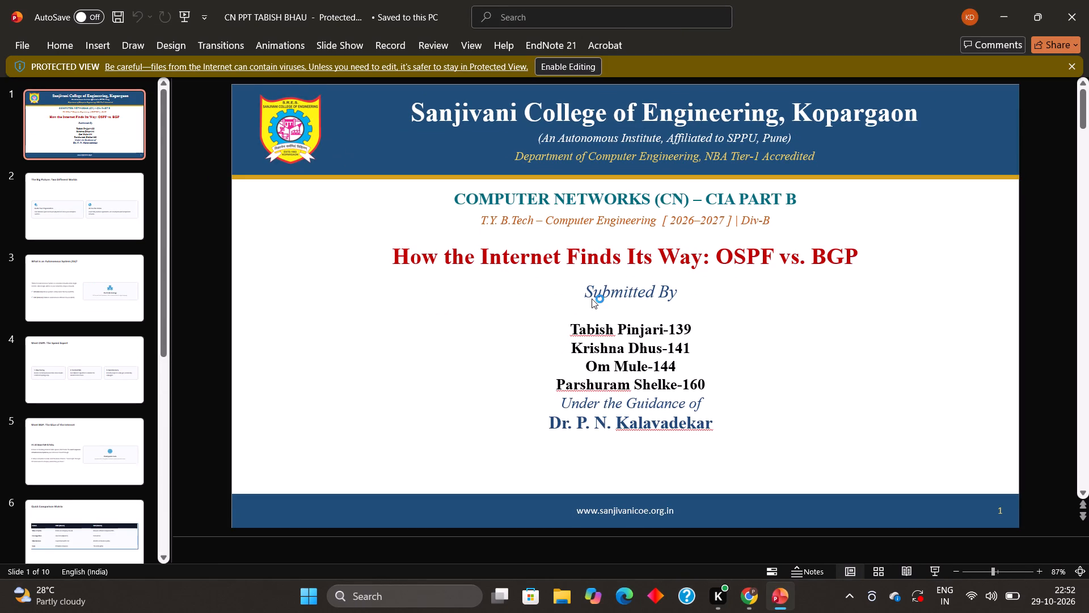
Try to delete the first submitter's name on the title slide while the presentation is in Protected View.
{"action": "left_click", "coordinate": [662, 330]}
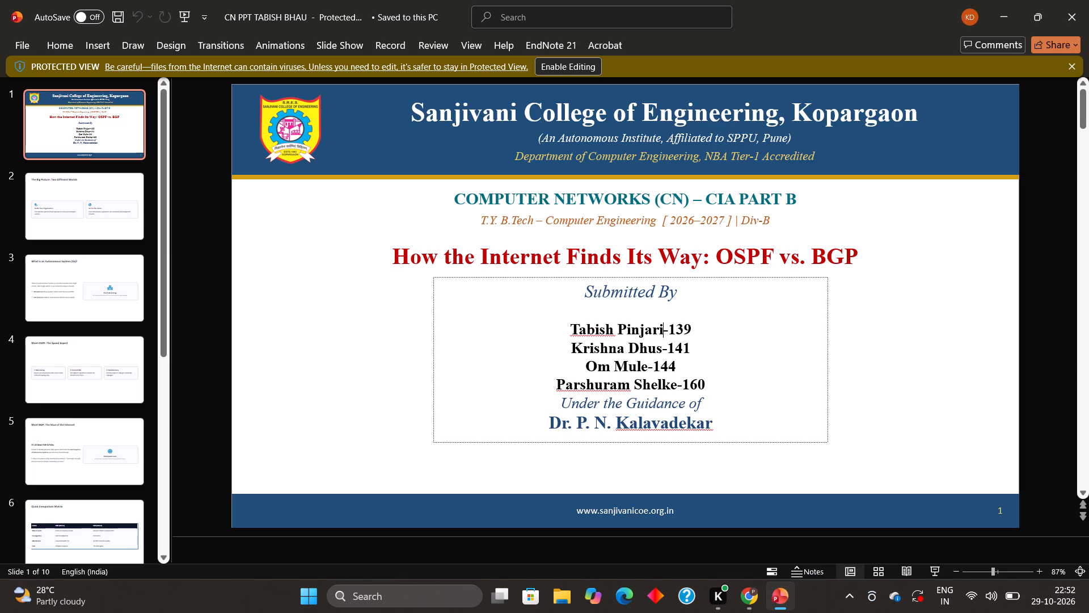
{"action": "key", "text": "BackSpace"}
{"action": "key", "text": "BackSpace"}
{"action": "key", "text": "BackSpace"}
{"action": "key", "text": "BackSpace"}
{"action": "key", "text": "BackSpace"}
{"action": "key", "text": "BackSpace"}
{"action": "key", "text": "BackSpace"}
Enable editing of the presentation and dismiss the embedded fonts notice.
{"action": "left_click", "coordinate": [573, 68]}
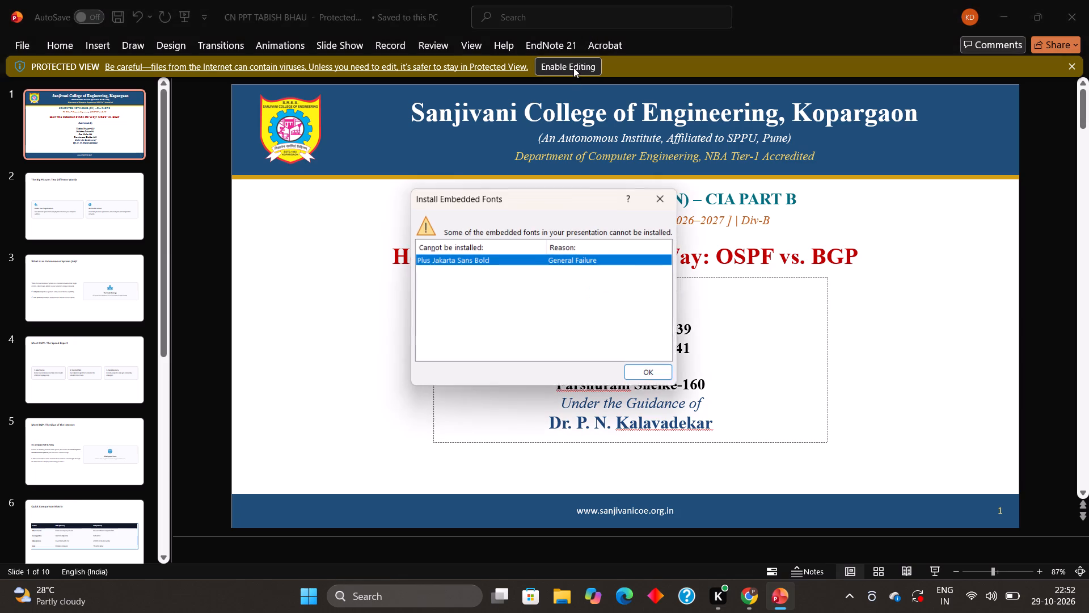
{"action": "left_click", "coordinate": [656, 375]}
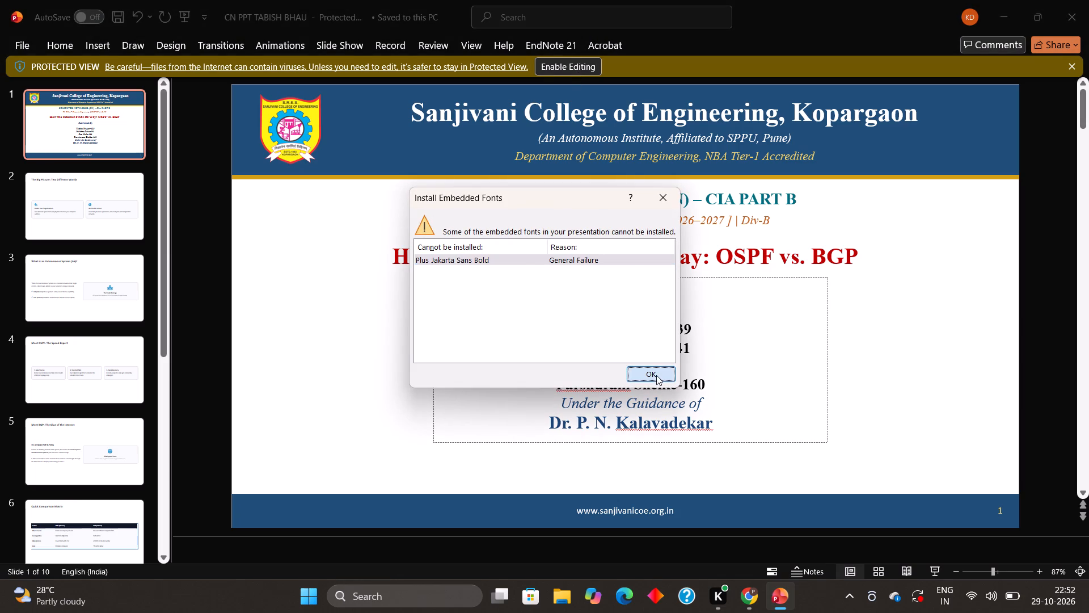
{"action": "left_click", "coordinate": [174, 45]}
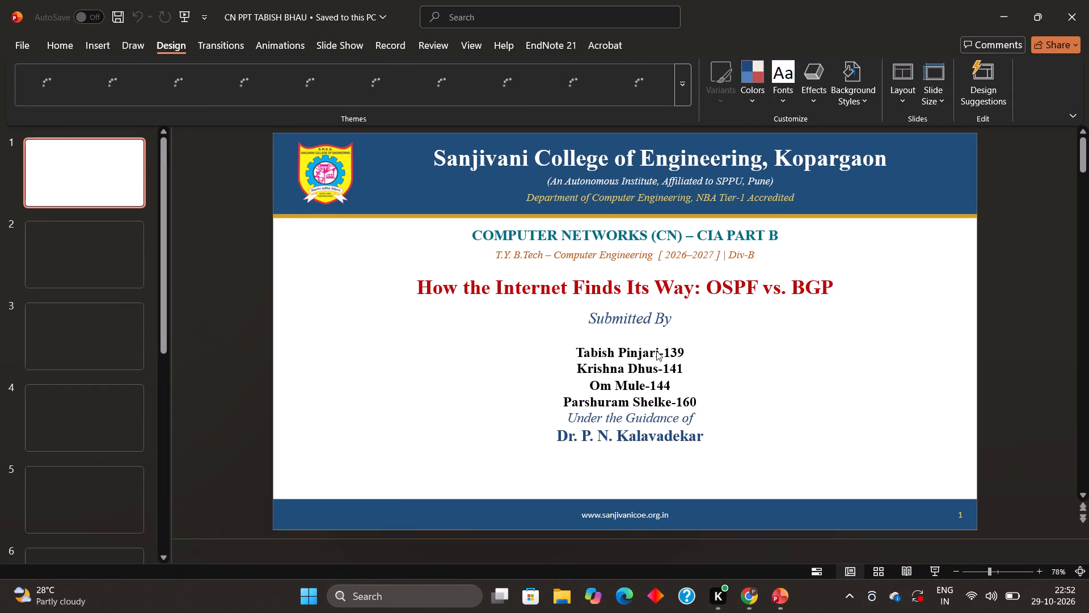
Delete the first submitter's name under Submitted By on the title slide, keeping the roll number after it.
{"action": "left_click", "coordinate": [659, 347]}
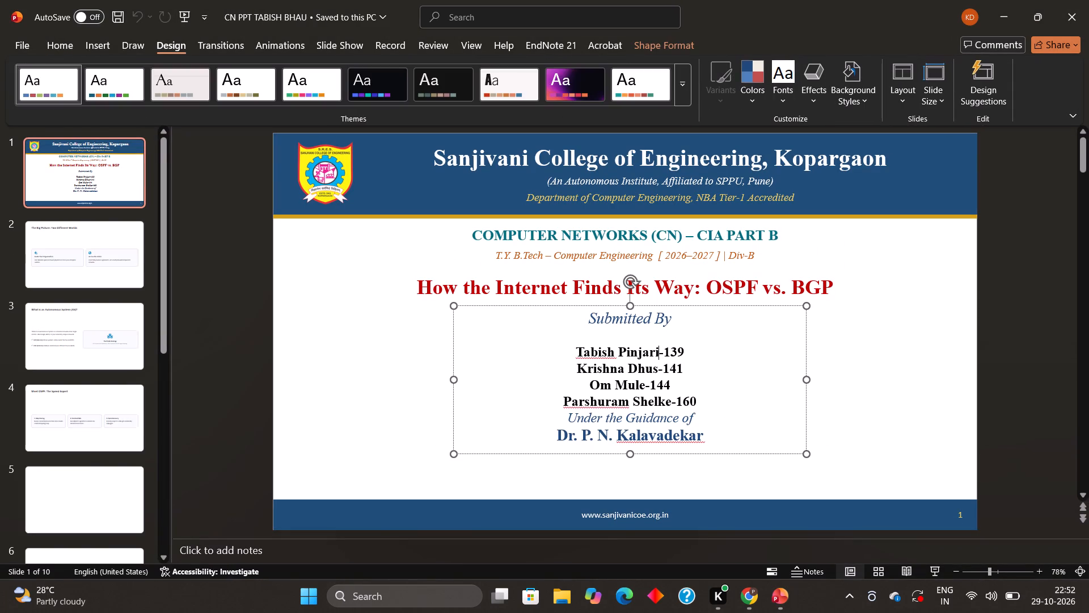
{"action": "key", "text": "BackSpace"}
{"action": "key", "text": "BackSpace"}
{"action": "key", "text": "BackSpace"}
{"action": "key", "text": "BackSpace"}
{"action": "key", "text": "BackSpace"}
{"action": "key", "text": "BackSpace"}
{"action": "key", "text": "BackSpace"}
{"action": "key", "text": "BackSpace"}
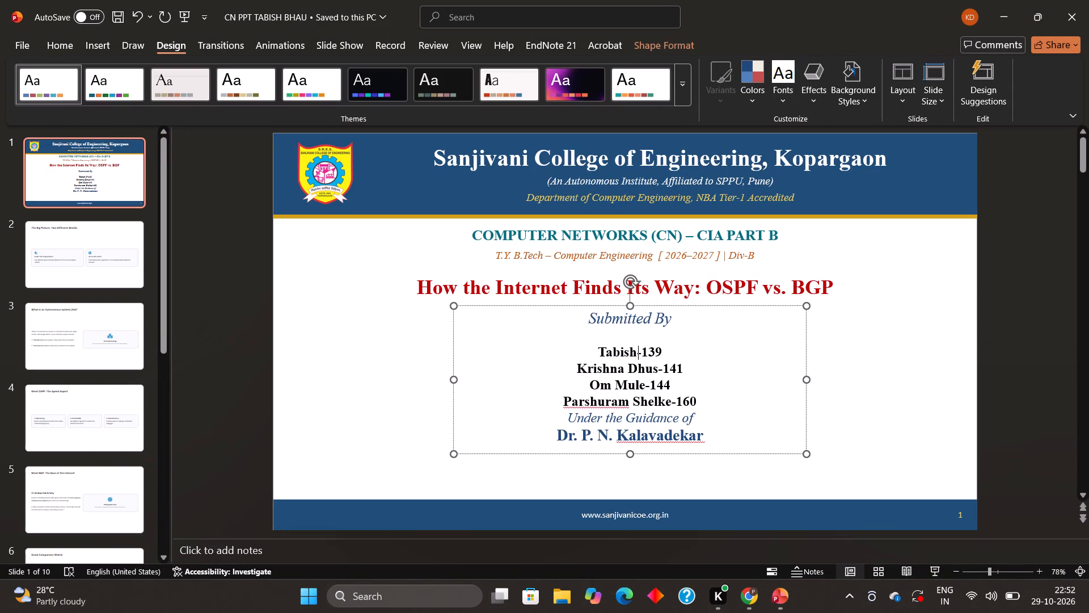
{"action": "key", "text": "BackSpace"}
{"action": "key", "text": "BackSpace"}
{"action": "key", "text": "BackSpace"}
{"action": "key", "text": "BackSpace"}
{"action": "key", "text": "BackSpace"}
{"action": "key", "text": "BackSpace"}
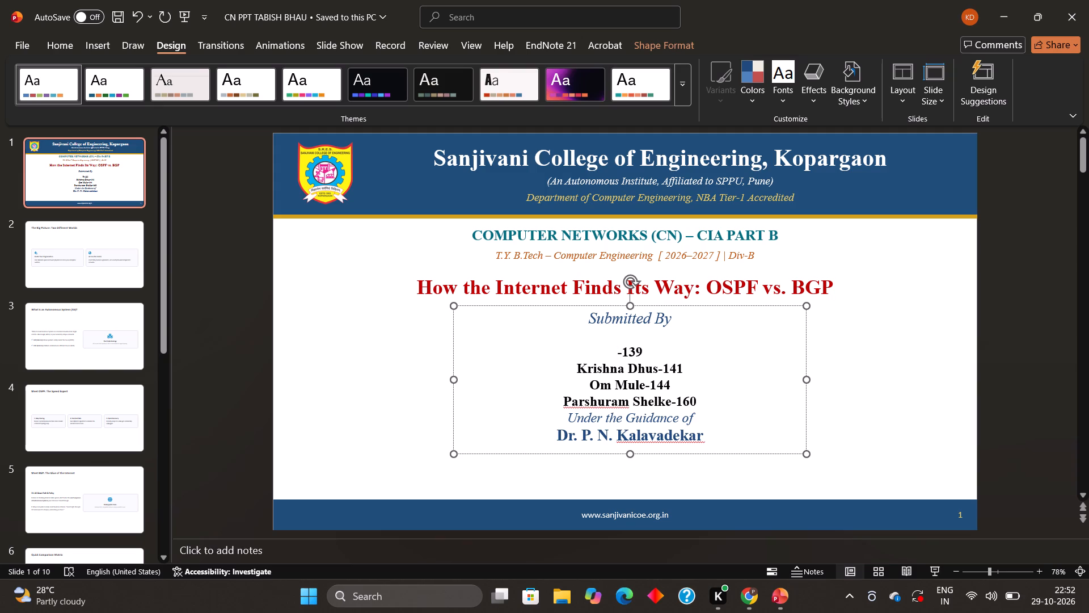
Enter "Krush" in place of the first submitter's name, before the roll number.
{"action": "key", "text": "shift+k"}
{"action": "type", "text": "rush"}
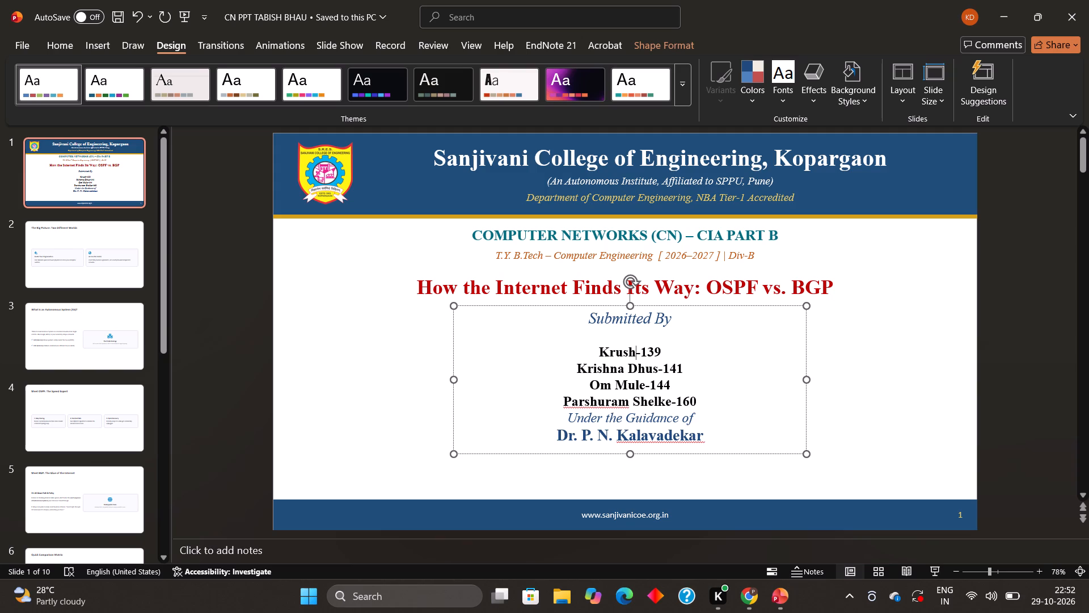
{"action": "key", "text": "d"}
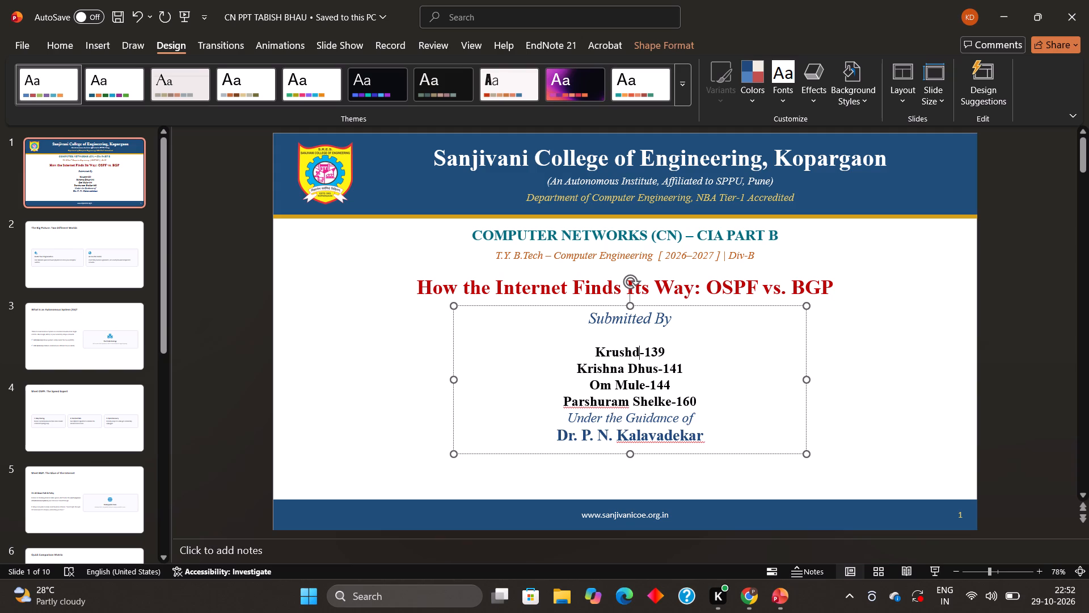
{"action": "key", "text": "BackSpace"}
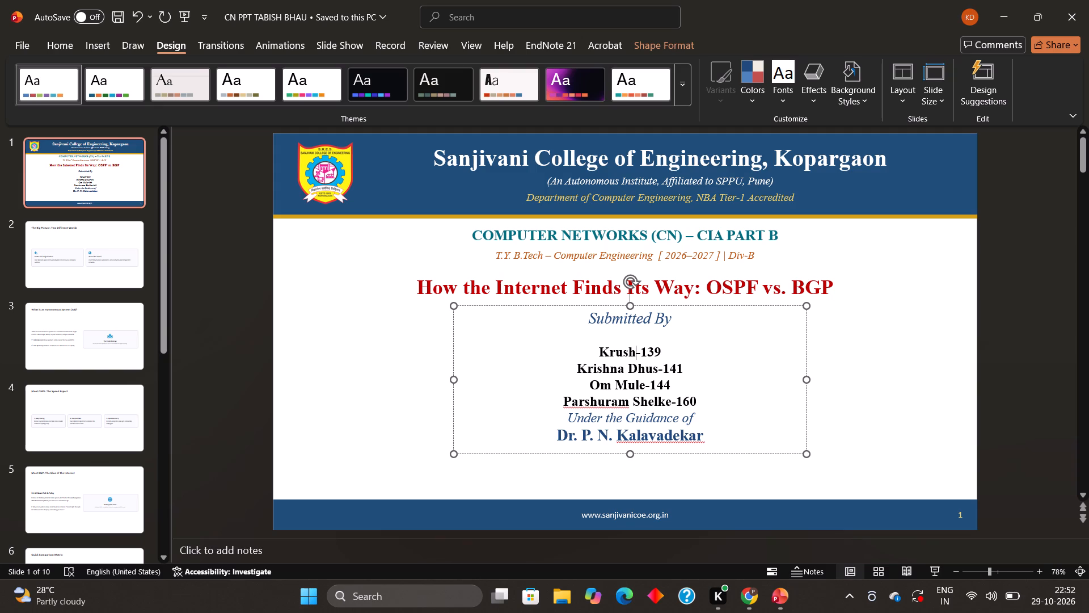
Clear all text from the first submitter line on the title slide, including the roll number, keeping the line blank.
{"action": "left_click", "coordinate": [685, 352]}
{"action": "key", "text": "BackSpace"}
{"action": "key", "text": "BackSpace"}
{"action": "key", "text": "BackSpace"}
{"action": "key", "text": "BackSpace"}
{"action": "key", "text": "BackSpace"}
{"action": "key", "text": "BackSpace"}
{"action": "key", "text": "BackSpace"}
{"action": "key", "text": "BackSpace"}
{"action": "key", "text": "BackSpace"}
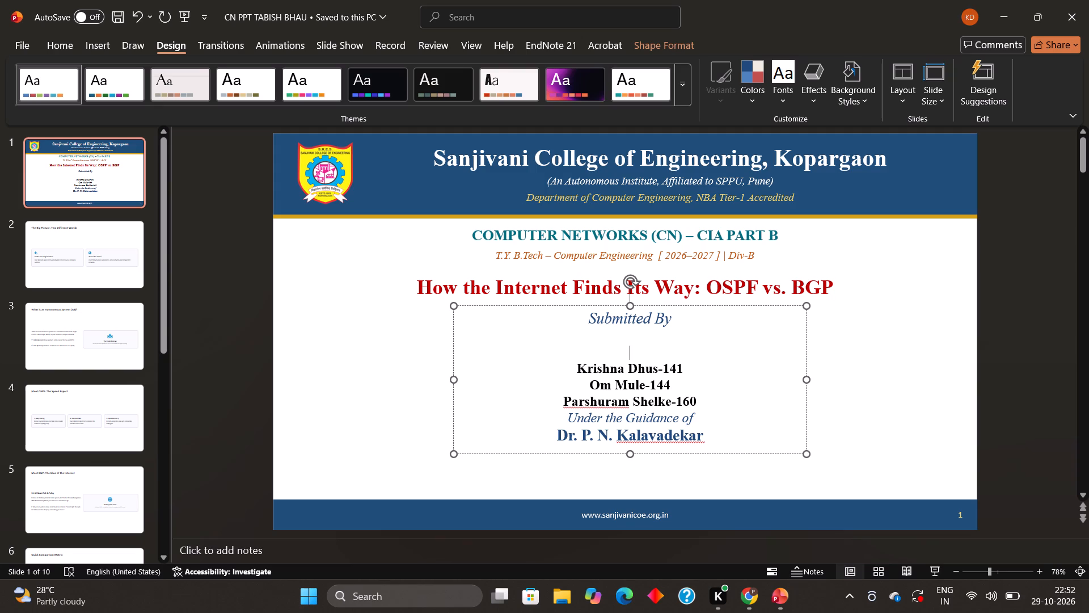
Delete the last submitter's name and roll number above "Under the Guidance of", keeping the line blank.
{"action": "left_click", "coordinate": [697, 402]}
{"action": "key", "text": "BackSpace"}
{"action": "key", "text": "BackSpace"}
{"action": "key", "text": "BackSpace"}
{"action": "key", "text": "BackSpace"}
{"action": "key", "text": "BackSpace"}
{"action": "key", "text": "BackSpace"}
{"action": "key", "text": "BackSpace"}
{"action": "key", "text": "BackSpace"}
{"action": "key", "text": "BackSpace"}
{"action": "key", "text": "BackSpace"}
{"action": "key", "text": "BackSpace"}
{"action": "key", "text": "BackSpace"}
{"action": "key", "text": "BackSpace"}
{"action": "key", "text": "BackSpace"}
{"action": "key", "text": "BackSpace"}
{"action": "key", "text": "BackSpace"}
{"action": "key", "text": "BackSpace"}
{"action": "key", "text": "BackSpace"}
{"action": "key", "text": "BackSpace"}
{"action": "key", "text": "BackSpace"}
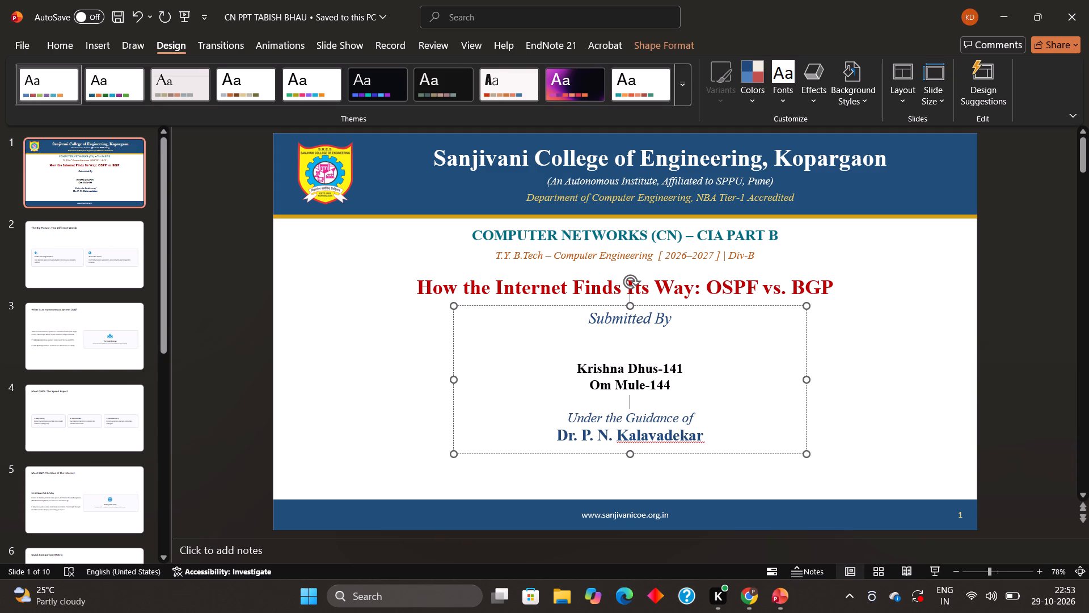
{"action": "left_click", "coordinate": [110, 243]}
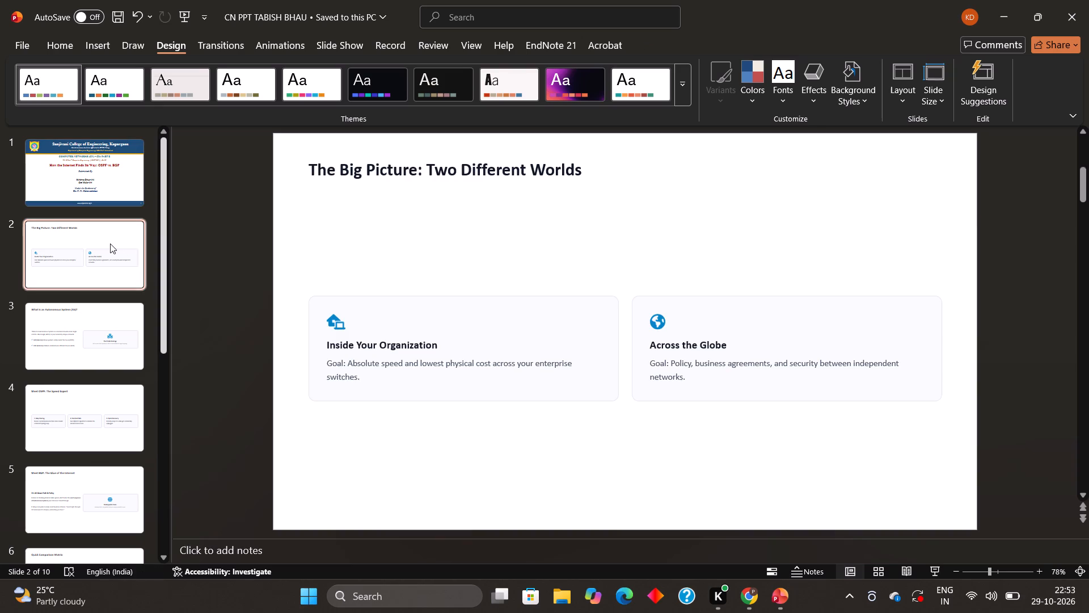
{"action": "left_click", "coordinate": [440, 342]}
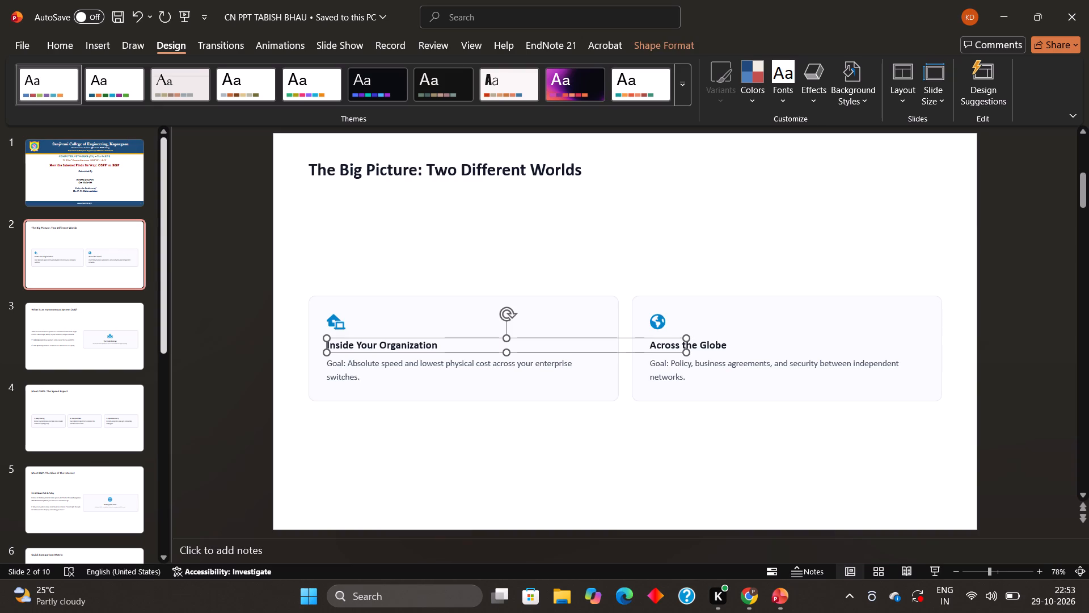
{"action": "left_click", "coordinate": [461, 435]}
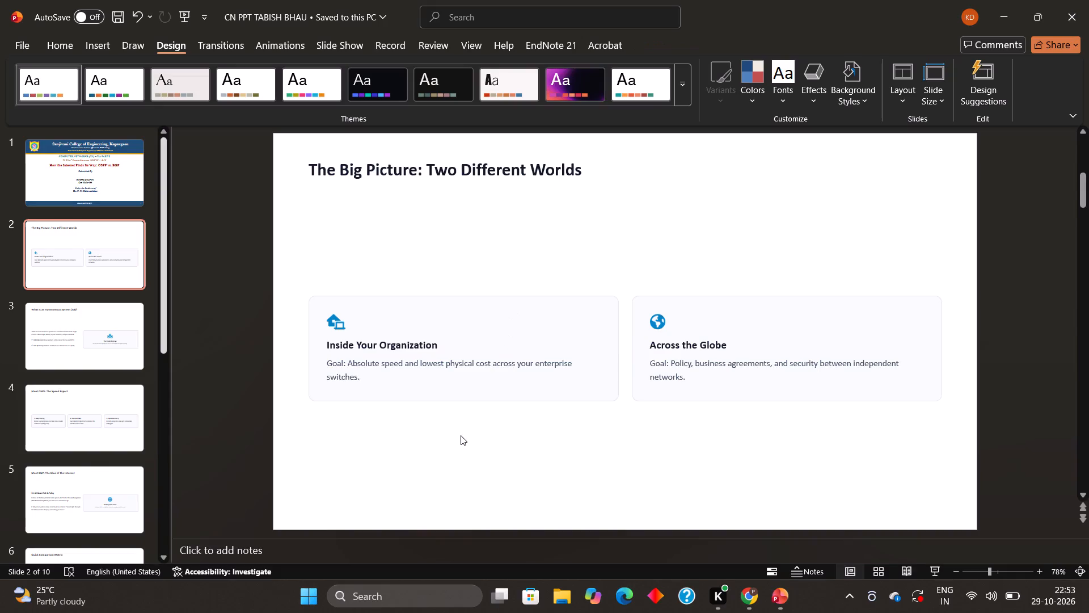
Save a copy of the presentation in Downloads as a PowerPoint Presentation, named with the first remaining submitter's full name in lowercase, accepting the font notice.
{"action": "left_click", "coordinate": [22, 45]}
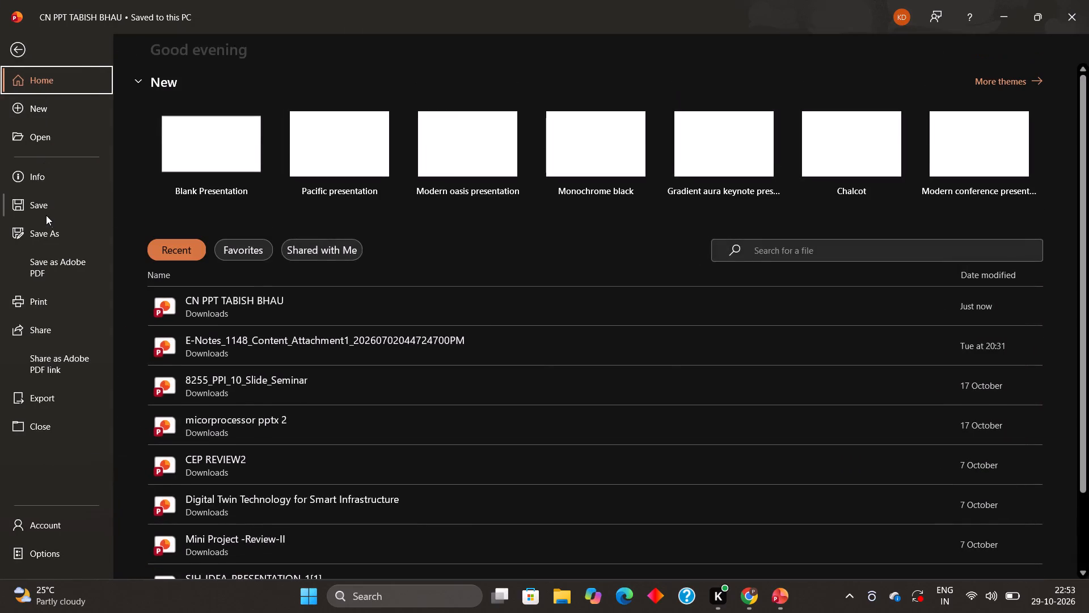
{"action": "left_click", "coordinate": [59, 231]}
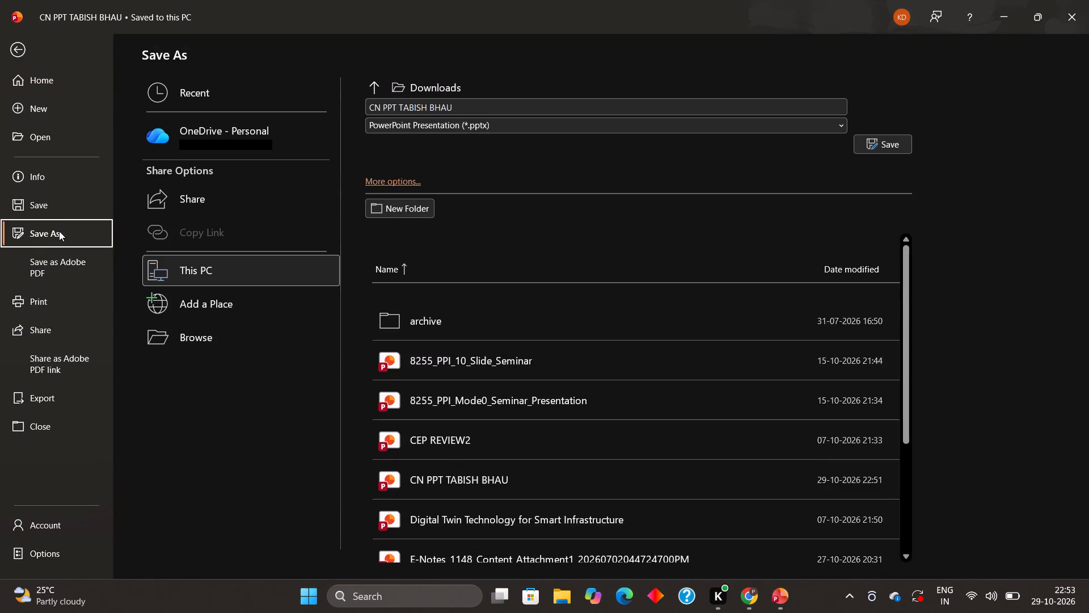
{"action": "left_click", "coordinate": [457, 103]}
{"action": "key", "text": "ctrl+a"}
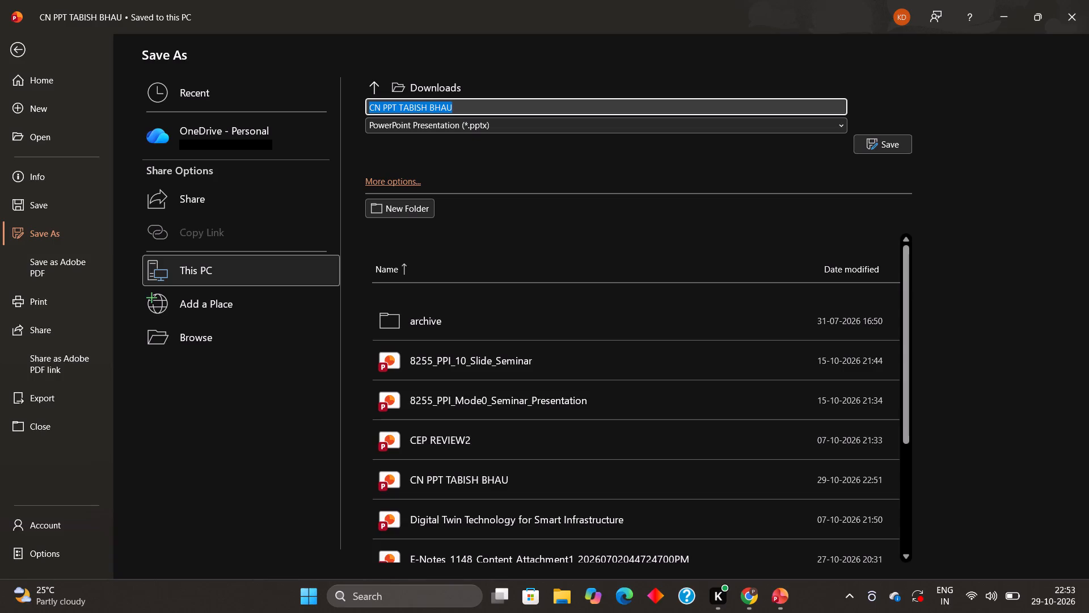
{"action": "key", "text": "BackSpace"}
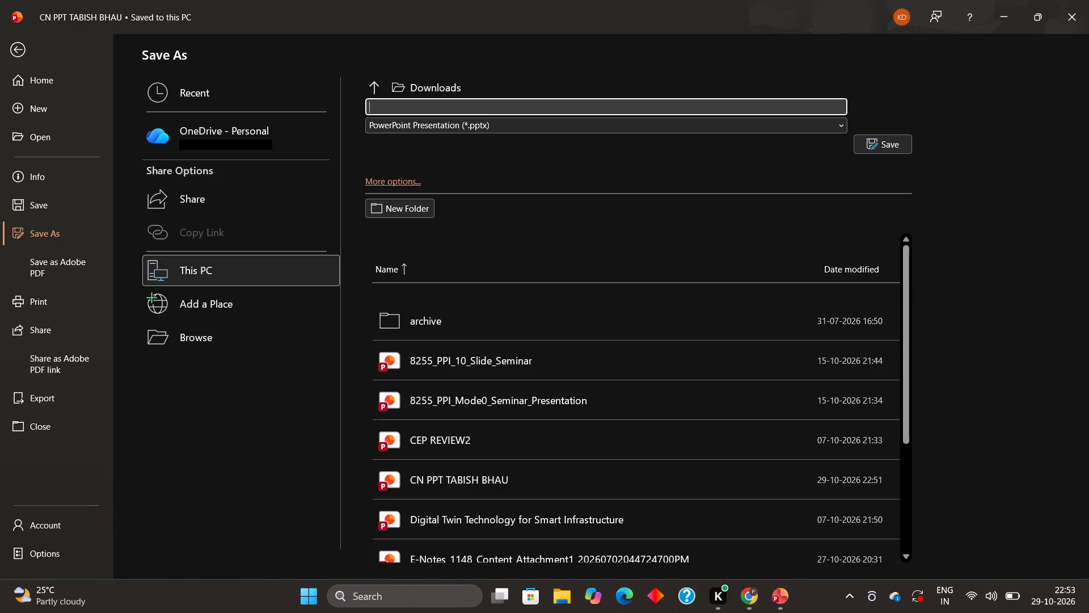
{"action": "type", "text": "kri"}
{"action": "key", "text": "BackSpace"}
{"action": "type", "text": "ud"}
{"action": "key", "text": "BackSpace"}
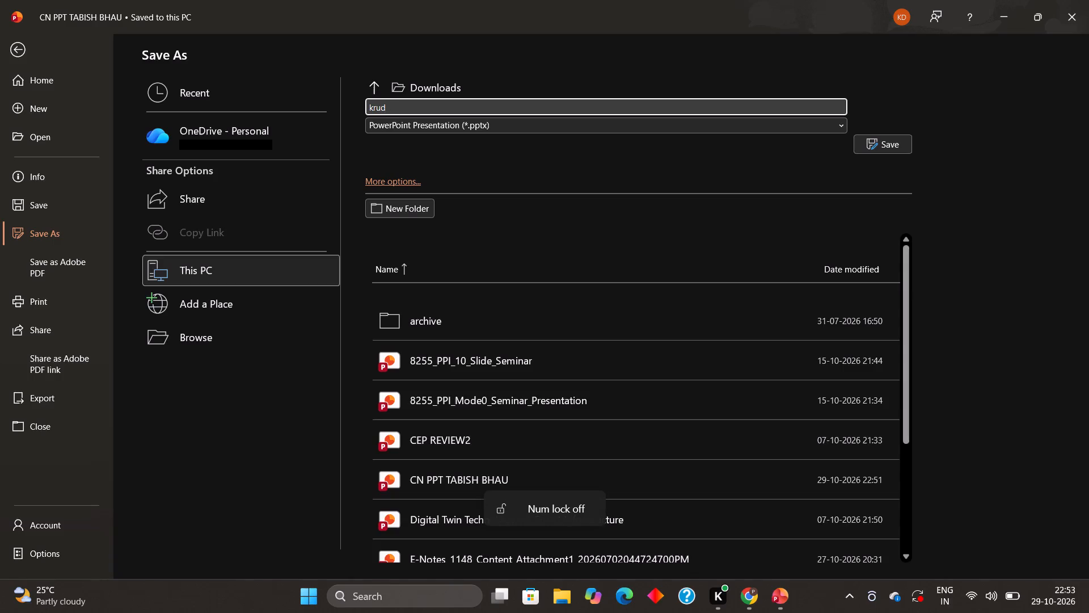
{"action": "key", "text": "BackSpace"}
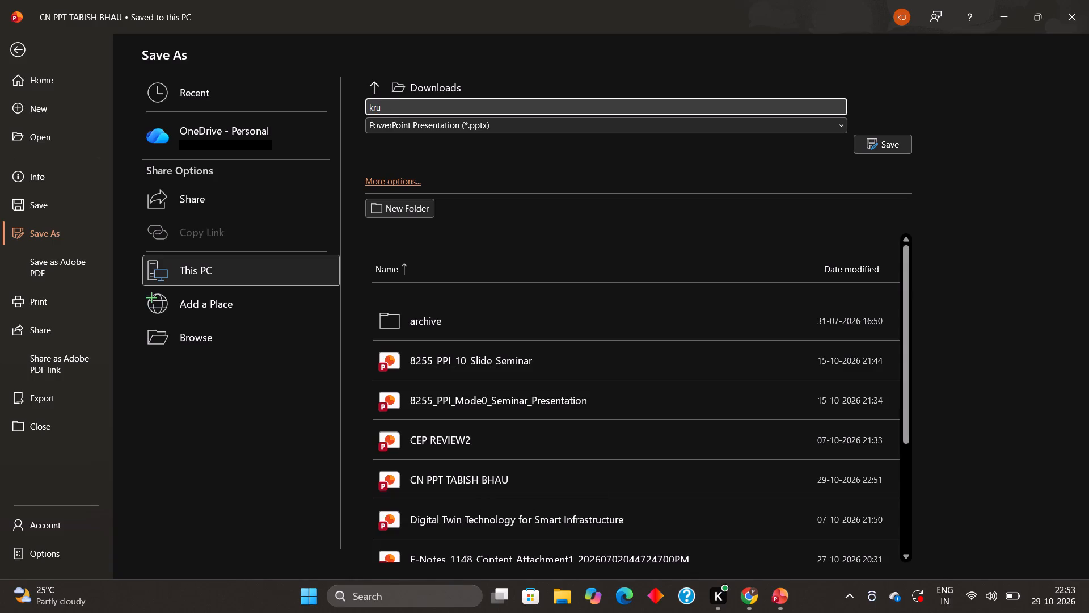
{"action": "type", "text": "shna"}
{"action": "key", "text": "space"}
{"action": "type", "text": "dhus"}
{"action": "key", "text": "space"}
{"action": "left_click", "coordinate": [879, 135]}
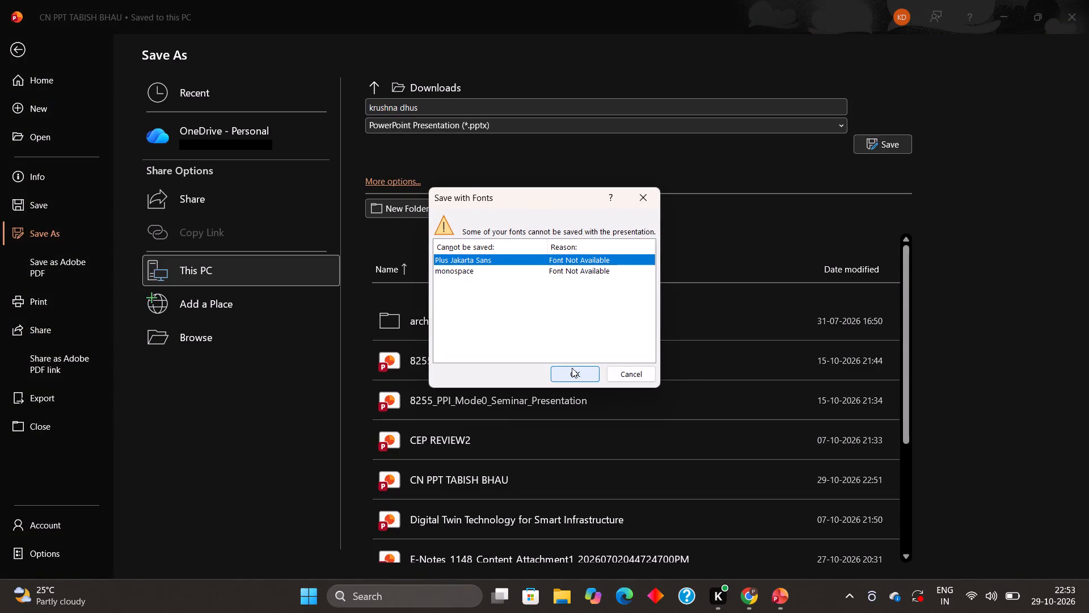
{"action": "left_click", "coordinate": [576, 379]}
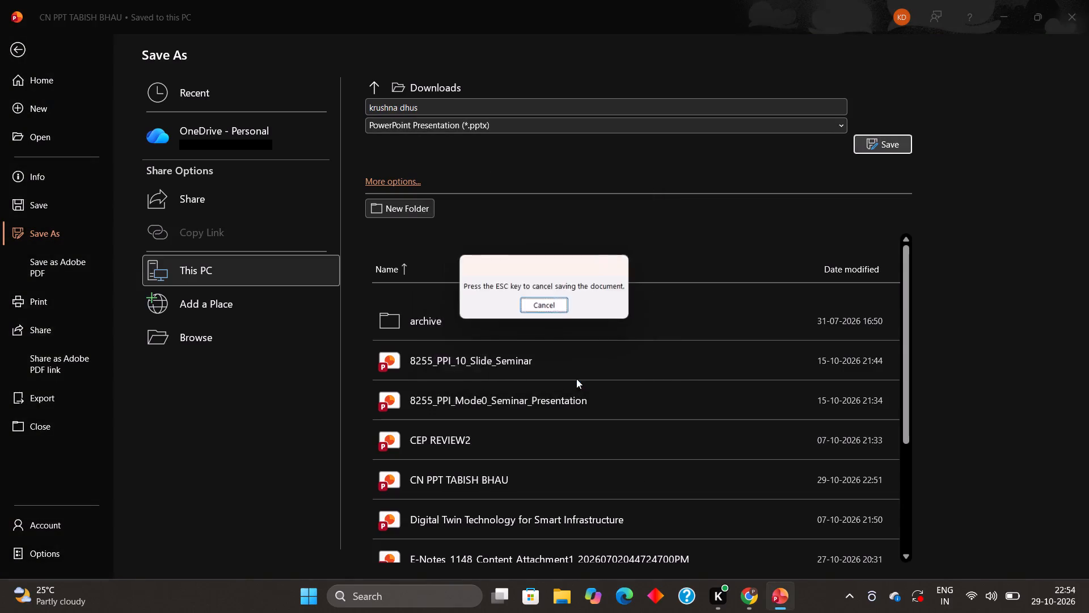
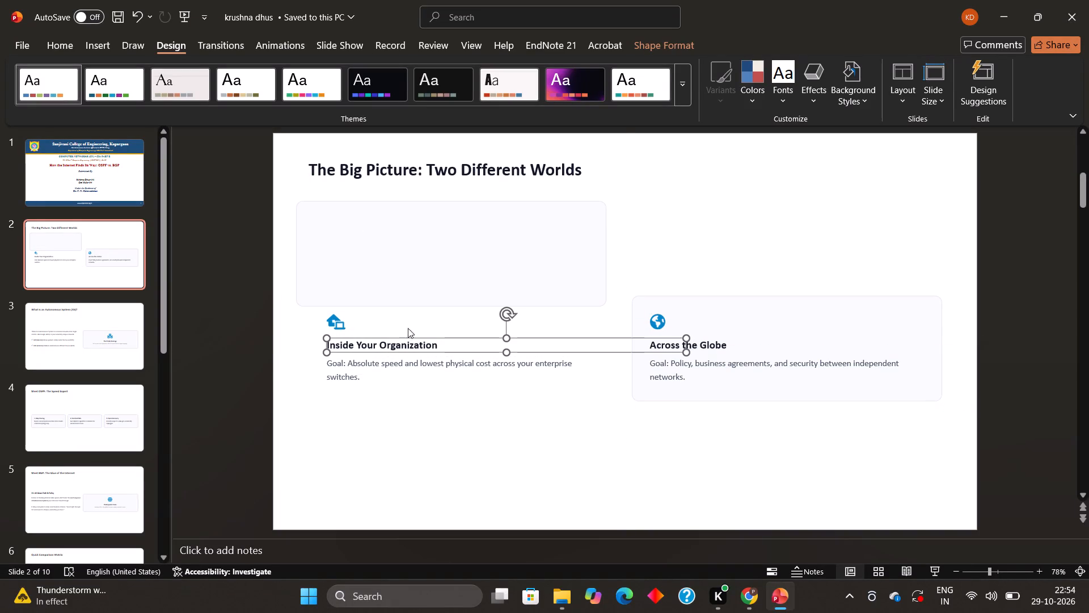
On slide 2, move the house icon into the upper-left corner of the empty card below the title.
{"action": "left_click", "coordinate": [389, 332]}
{"action": "left_click", "coordinate": [395, 363]}
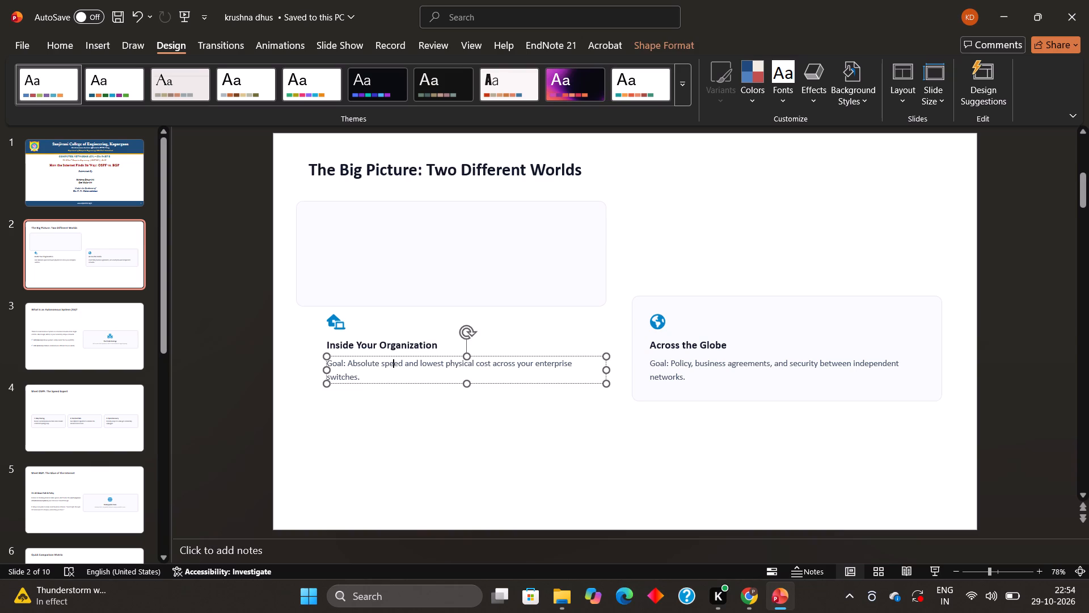
{"action": "left_click", "coordinate": [335, 324]}
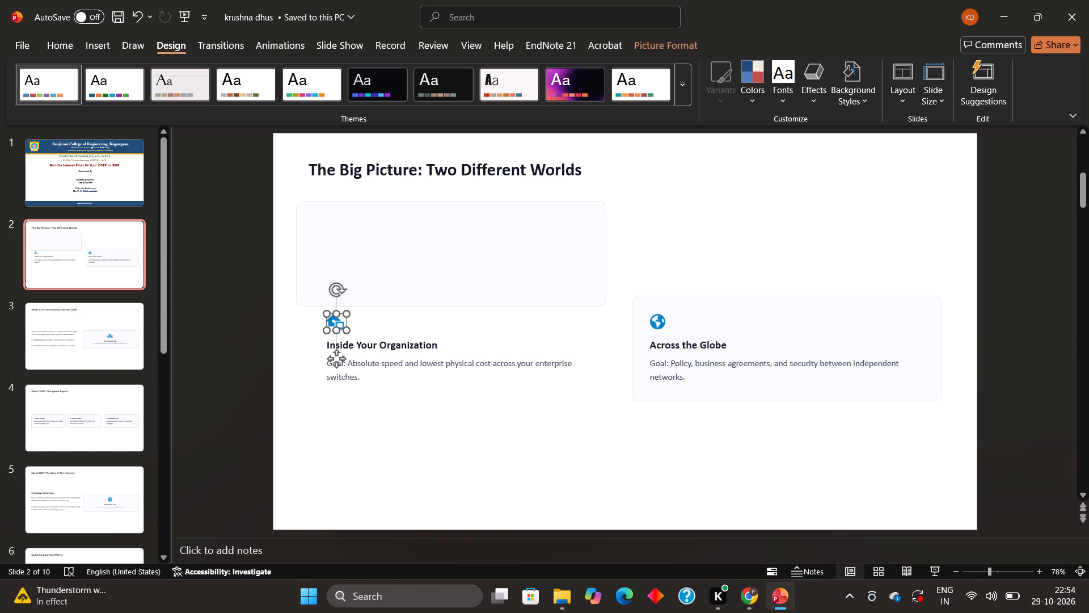
{"action": "left_click_drag", "start_coordinate": [335, 322], "coordinate": [317, 216]}
{"action": "left_click", "coordinate": [407, 291]}
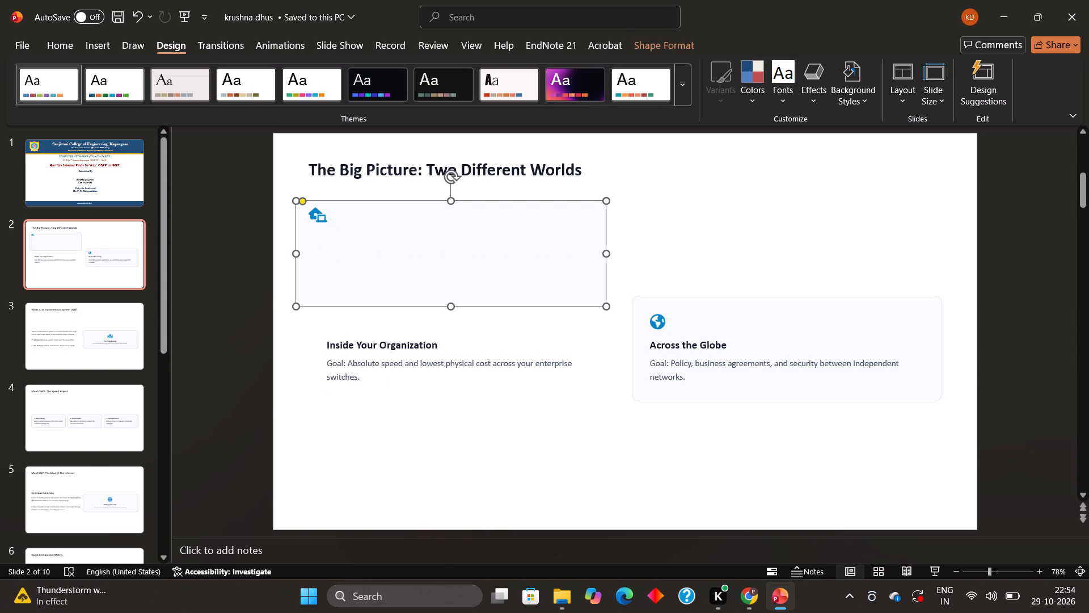
Move the "Inside Your Organization" heading into the upper card, level with the house icon and just to its right.
{"action": "left_click", "coordinate": [400, 345]}
{"action": "left_click_drag", "start_coordinate": [400, 345], "coordinate": [403, 272]}
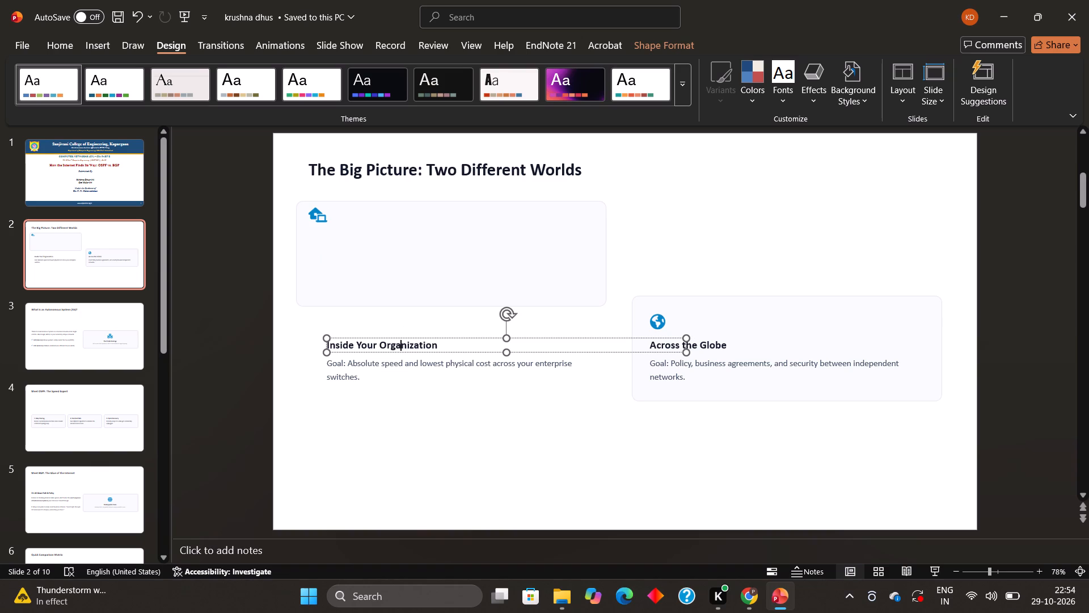
{"action": "left_click_drag", "start_coordinate": [403, 272], "coordinate": [406, 237]}
{"action": "left_click_drag", "start_coordinate": [470, 333], "coordinate": [459, 220]}
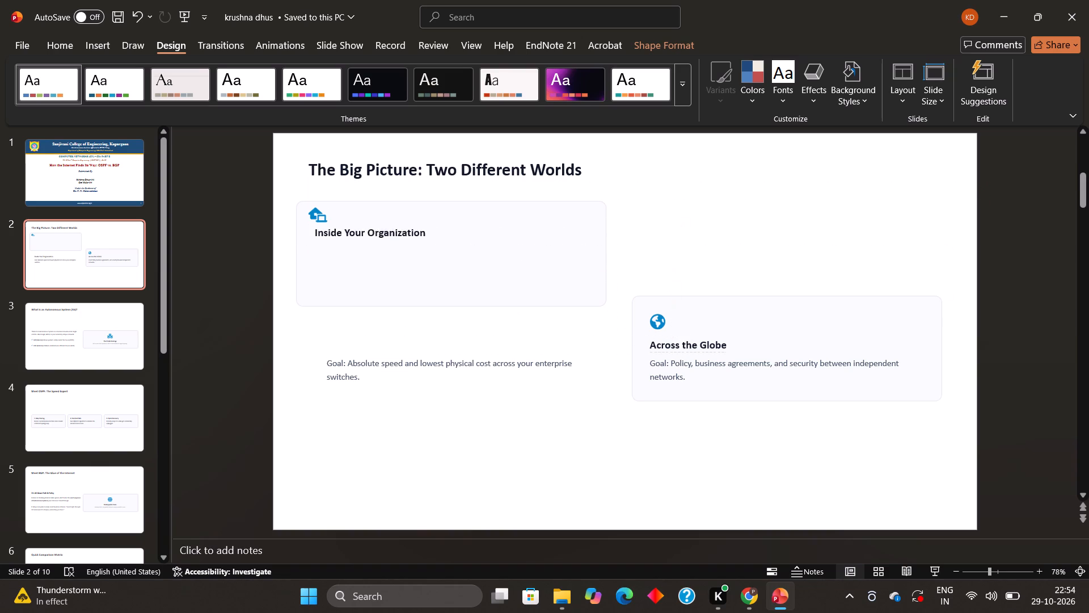
{"action": "left_click_drag", "start_coordinate": [459, 220], "coordinate": [488, 203]}
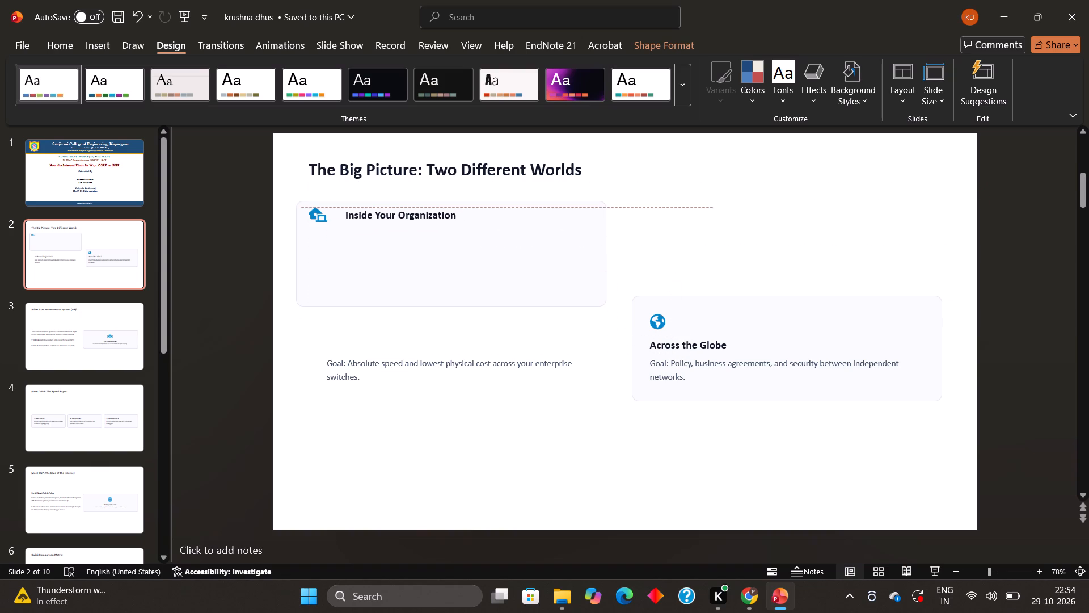
{"action": "left_click_drag", "start_coordinate": [488, 203], "coordinate": [492, 202]}
{"action": "left_click", "coordinate": [478, 258]}
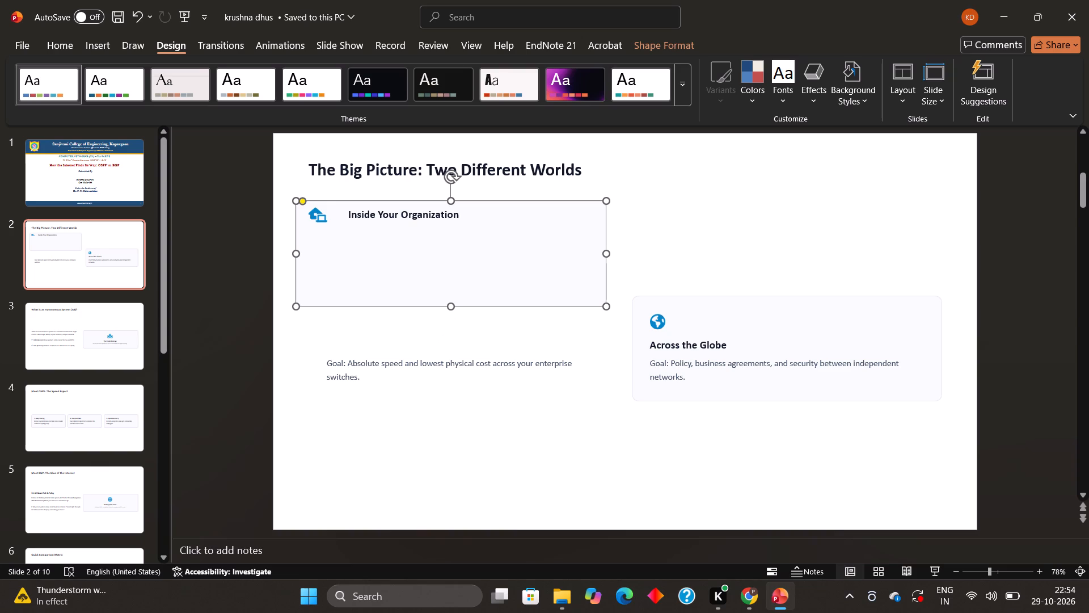
Move the "Goal: Absolute speed..." text into the upper card, directly below its heading and left-aligned with it.
{"action": "left_click", "coordinate": [423, 363]}
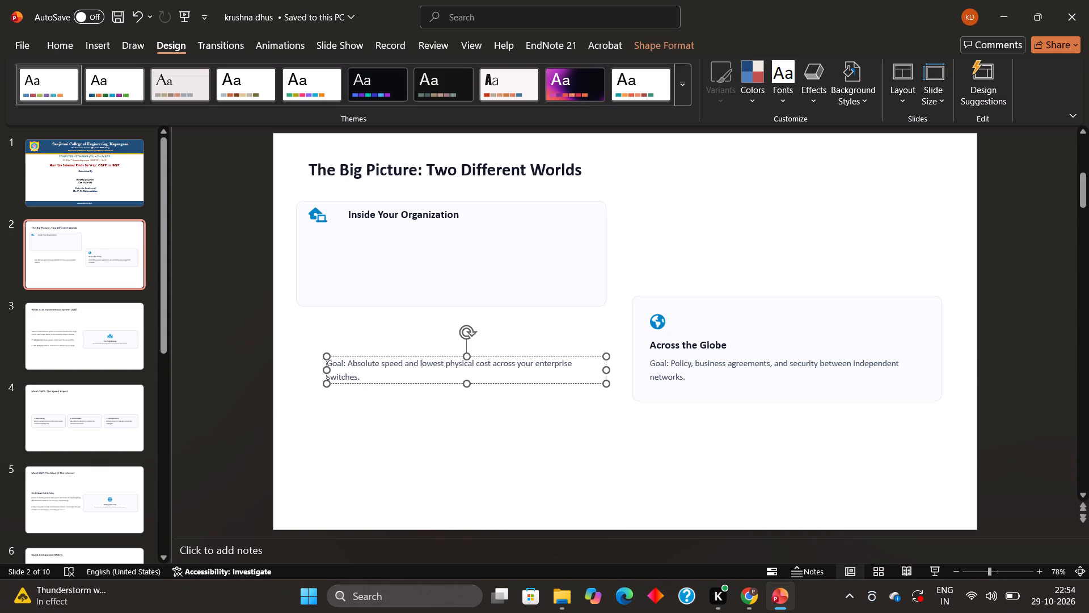
{"action": "left_click_drag", "start_coordinate": [501, 388], "coordinate": [497, 262]}
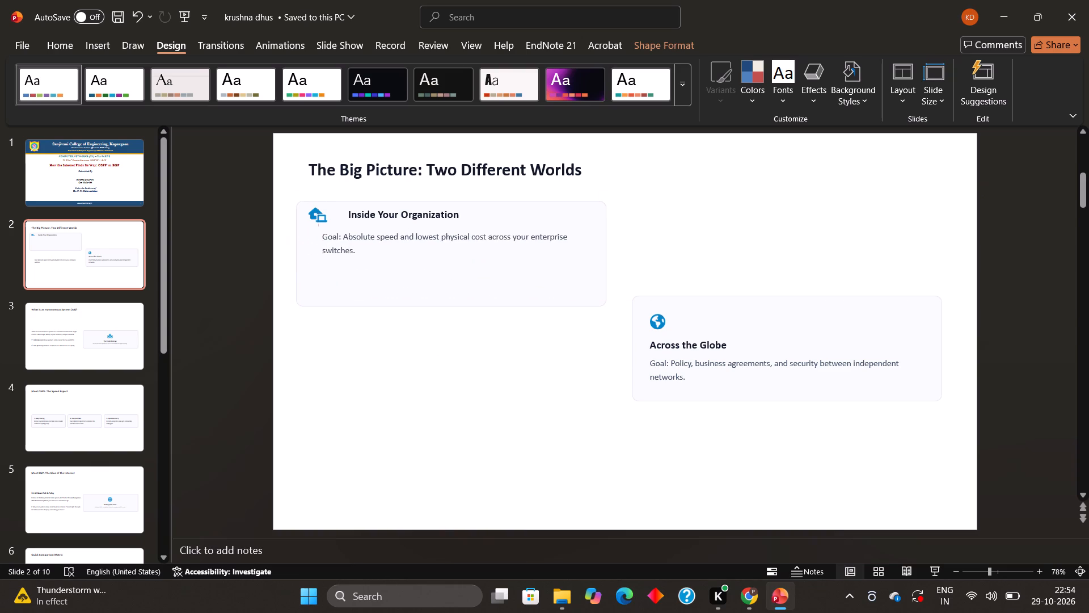
{"action": "left_click_drag", "start_coordinate": [497, 262], "coordinate": [523, 259]}
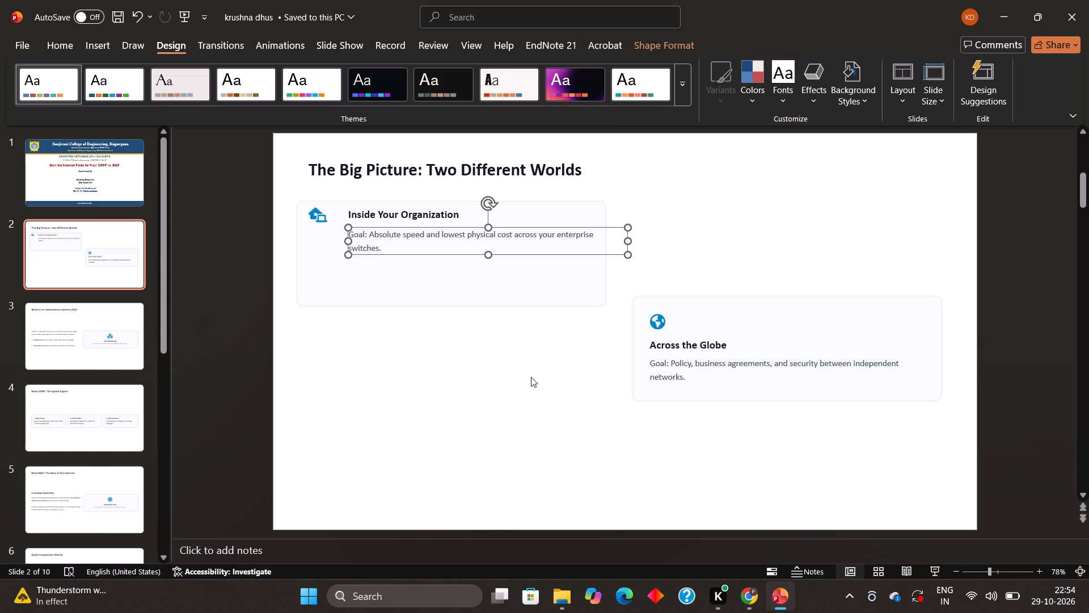
{"action": "left_click", "coordinate": [531, 377]}
Move the card background behind "Across the Globe" to just below the first card, aligning their left edges.
{"action": "left_click", "coordinate": [695, 376]}
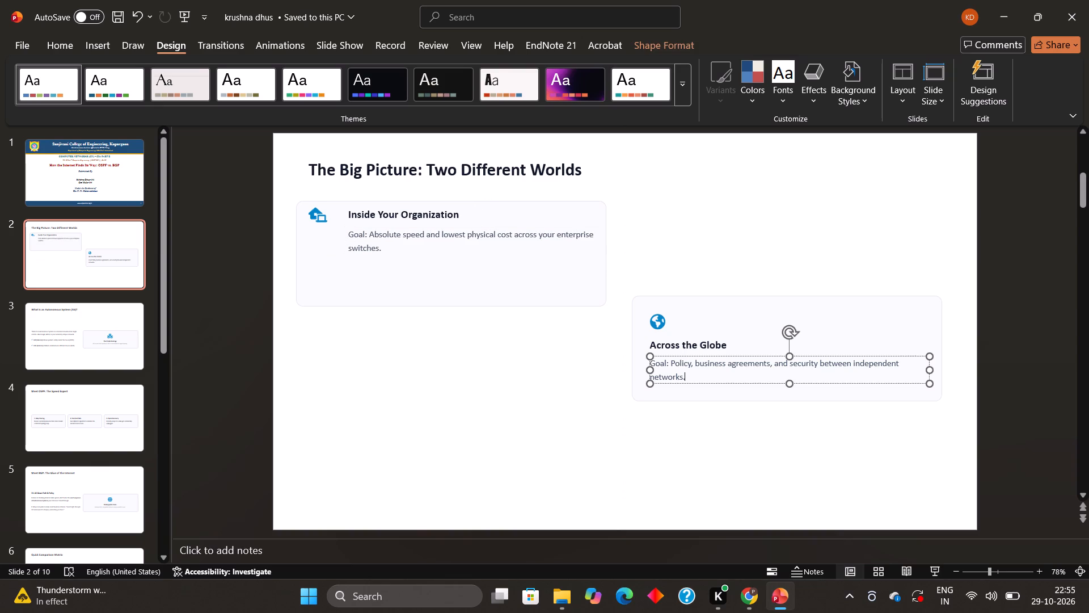
{"action": "key", "text": "ctrl+a"}
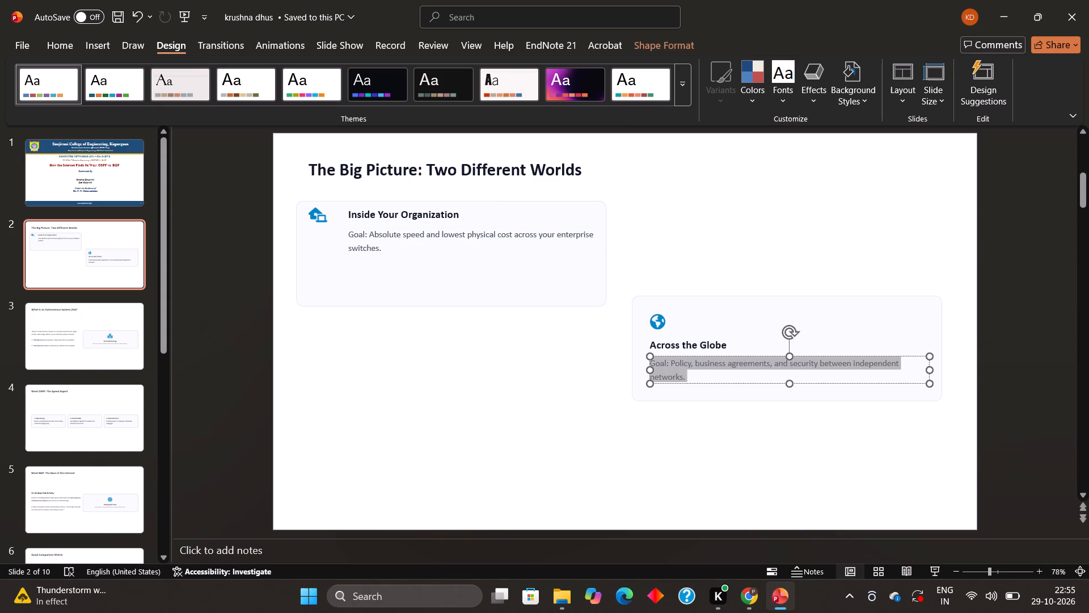
{"action": "left_click", "coordinate": [697, 310]}
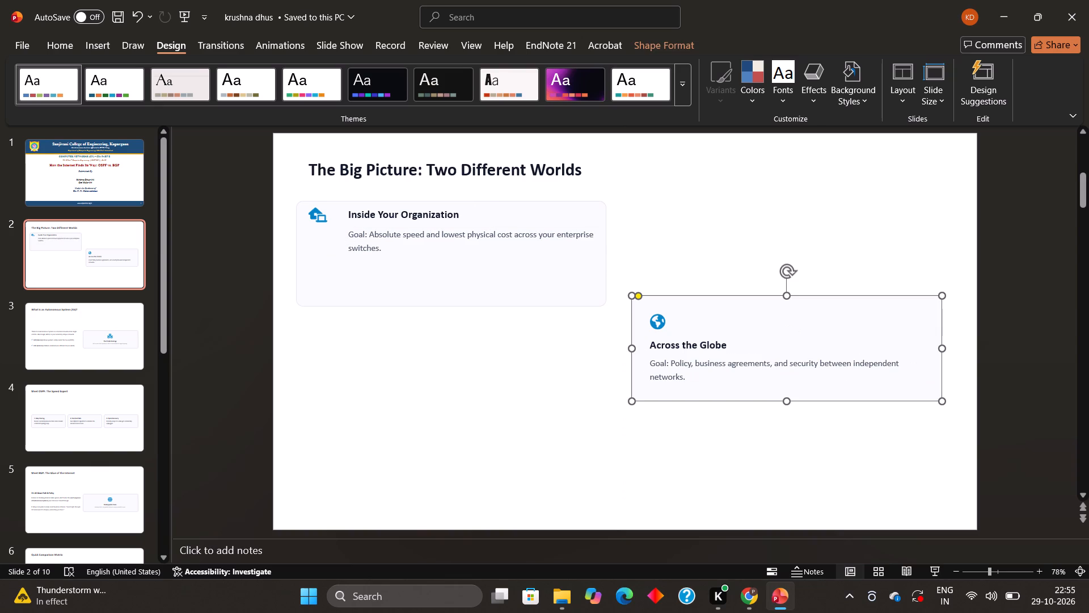
{"action": "left_click_drag", "start_coordinate": [697, 316], "coordinate": [688, 162]}
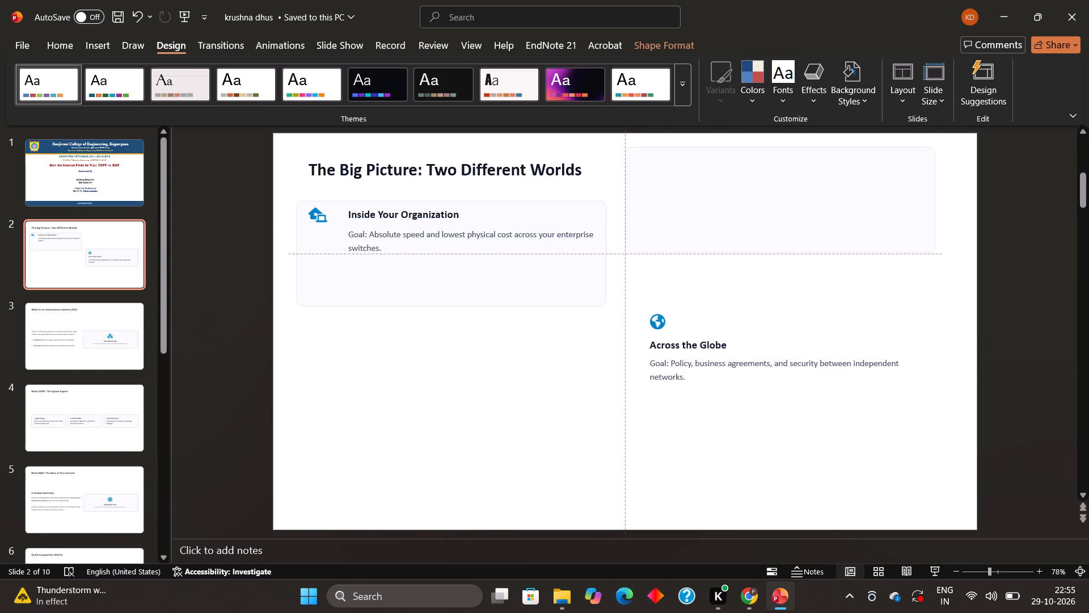
{"action": "left_click_drag", "start_coordinate": [688, 162], "coordinate": [392, 321]}
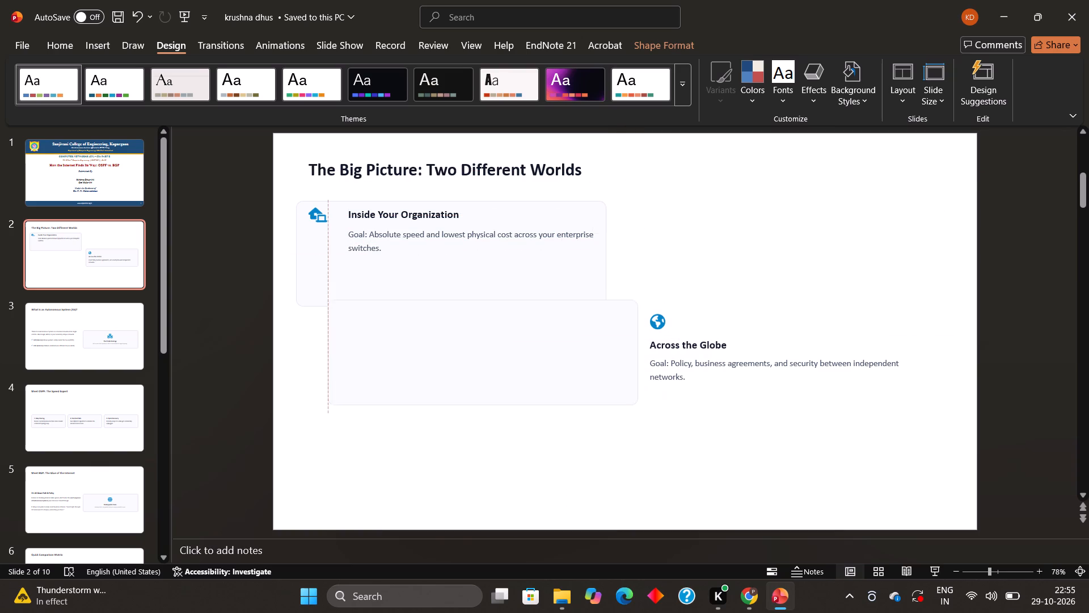
{"action": "left_click_drag", "start_coordinate": [392, 321], "coordinate": [364, 346]}
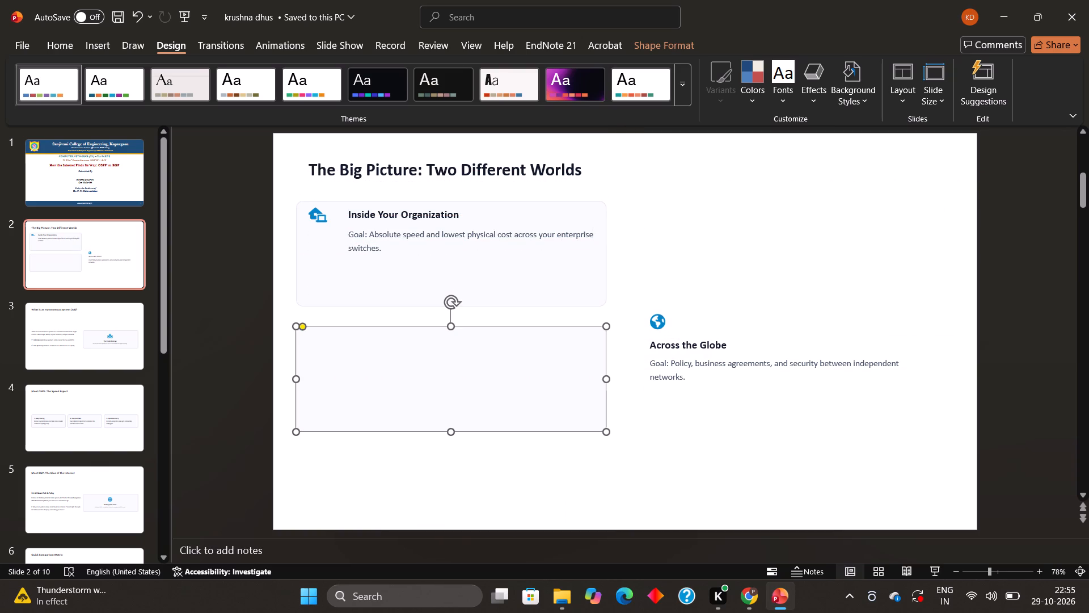
Move the globe icon into the upper-left corner of the lower card.
{"action": "left_click_drag", "start_coordinate": [661, 326], "coordinate": [308, 346]}
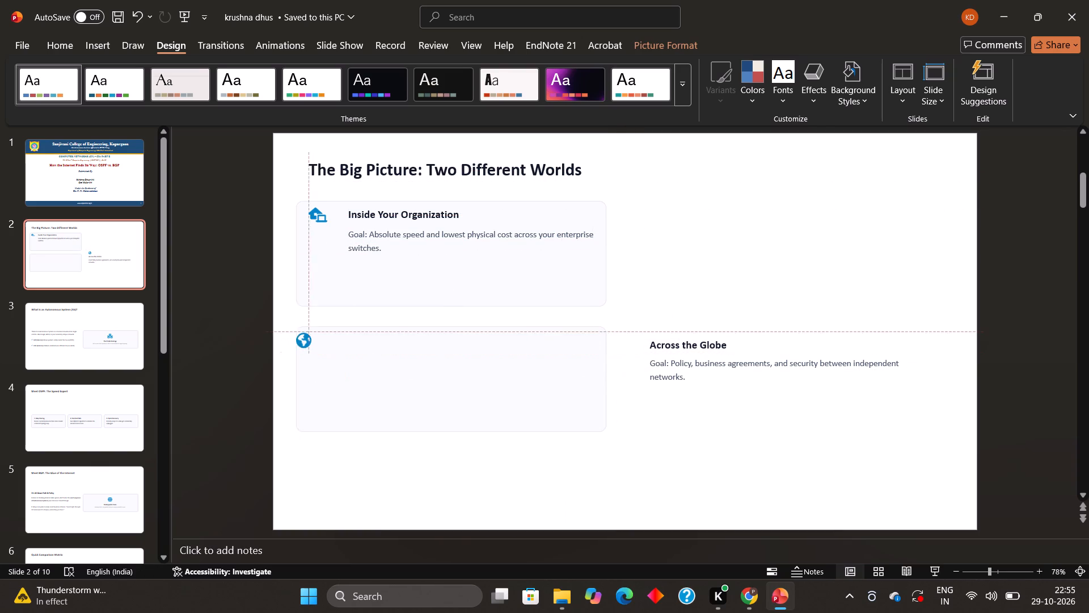
{"action": "left_click_drag", "start_coordinate": [308, 346], "coordinate": [314, 347]}
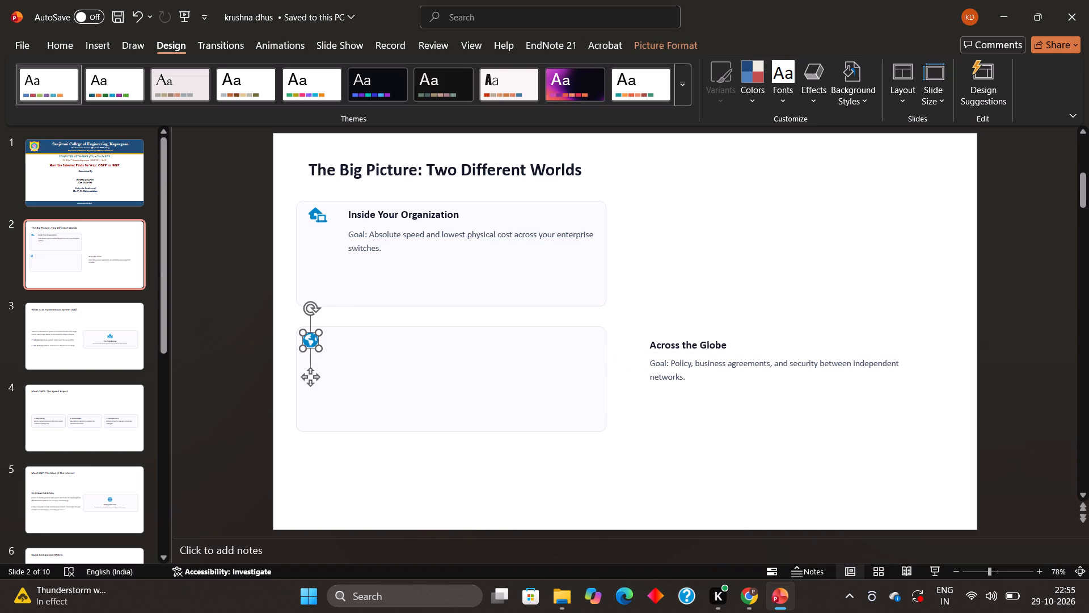
Move the "Across the Globe" heading into the lower card, level with the globe icon and to its right.
{"action": "left_click", "coordinate": [669, 347]}
{"action": "left_click_drag", "start_coordinate": [669, 347], "coordinate": [546, 366]}
{"action": "left_click", "coordinate": [546, 366]}
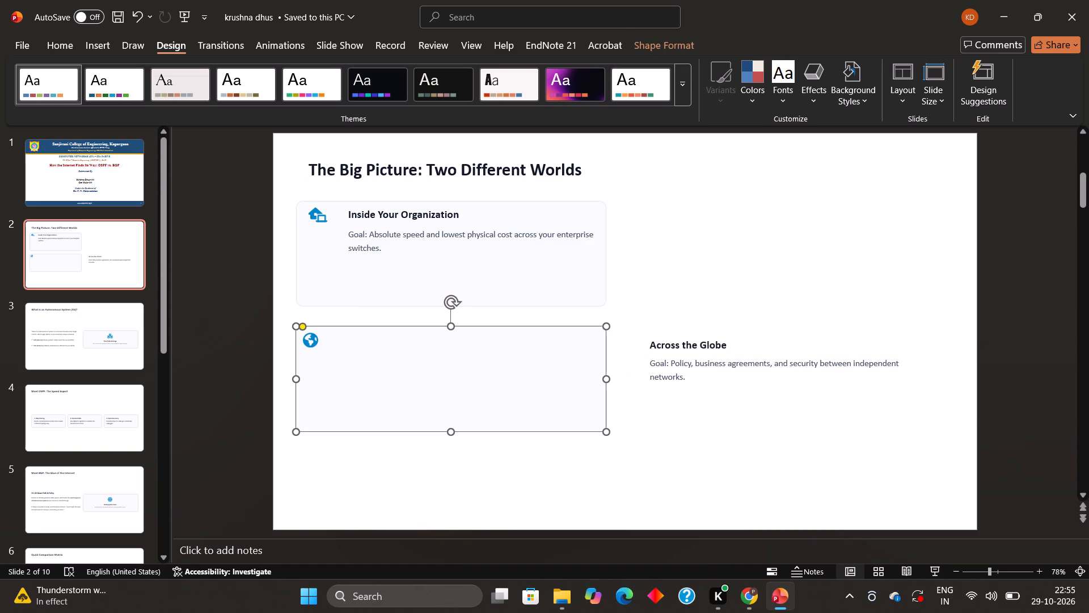
{"action": "double_click", "coordinate": [700, 346]}
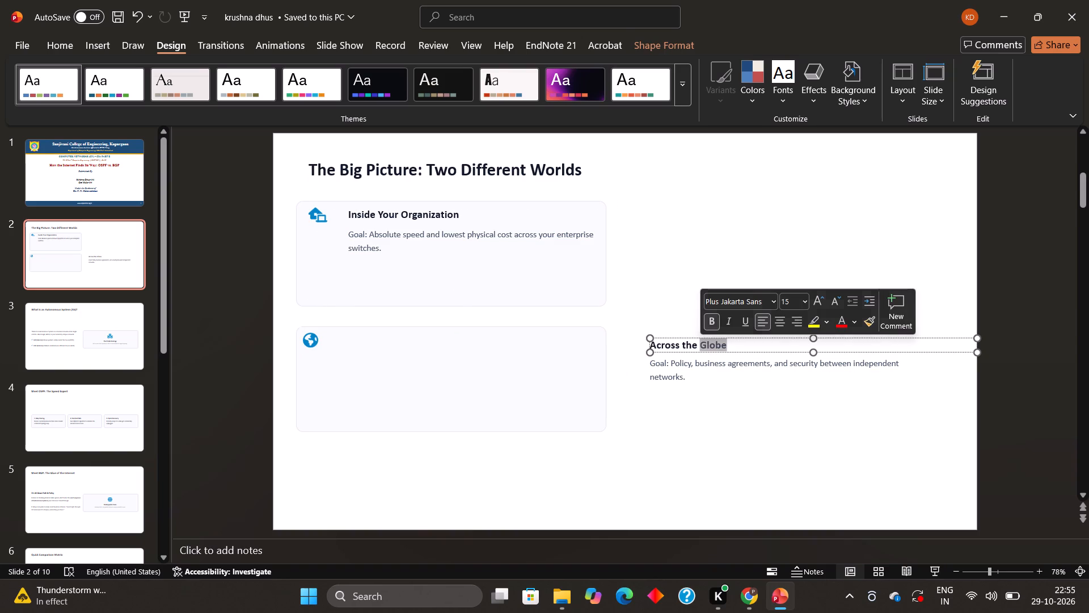
{"action": "left_click", "coordinate": [679, 332]}
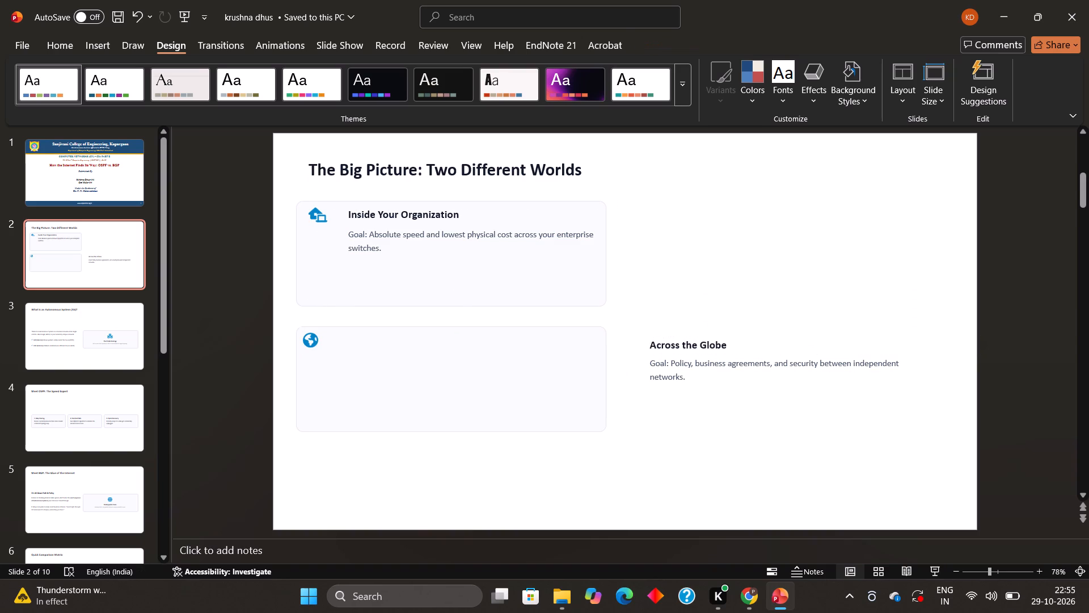
{"action": "left_click", "coordinate": [684, 339]}
{"action": "left_click_drag", "start_coordinate": [691, 337], "coordinate": [374, 362]}
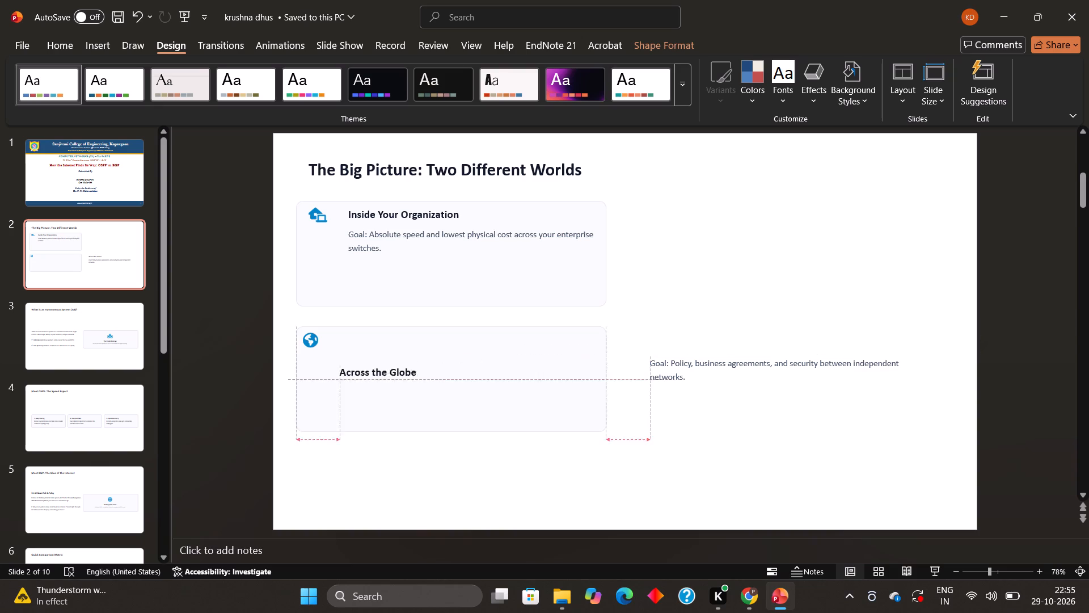
{"action": "left_click_drag", "start_coordinate": [374, 362], "coordinate": [378, 334]}
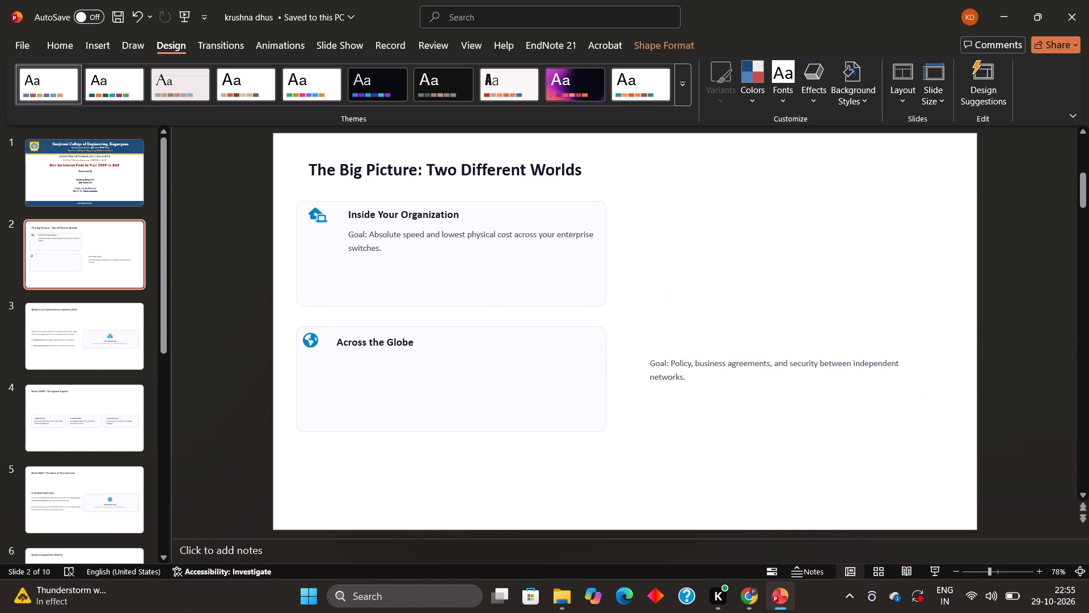
{"action": "left_click_drag", "start_coordinate": [378, 334], "coordinate": [379, 333]}
Shift the "Across the Globe" heading slightly left so it sits closer to the globe icon.
{"action": "left_click_drag", "start_coordinate": [703, 441], "coordinate": [678, 364]}
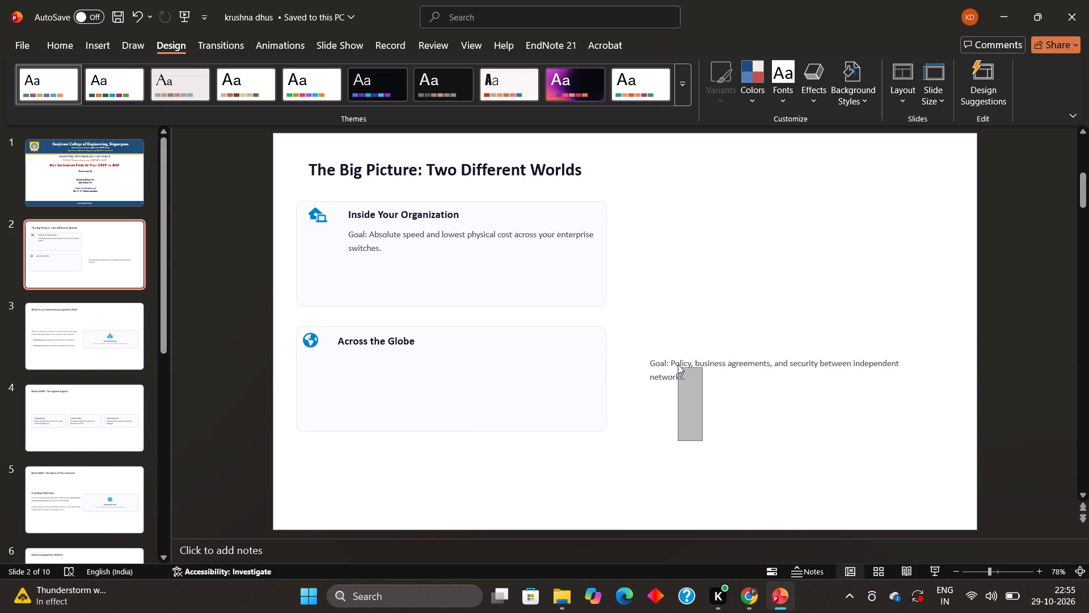
{"action": "left_click_drag", "start_coordinate": [678, 364], "coordinate": [677, 359]}
{"action": "double_click", "coordinate": [677, 359]}
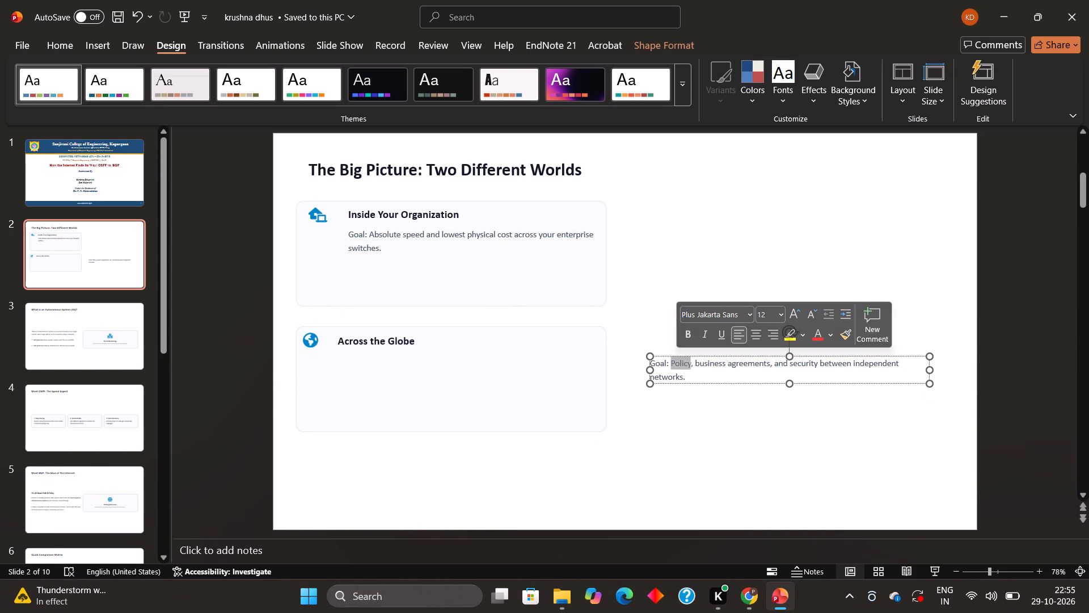
{"action": "left_click_drag", "start_coordinate": [655, 336], "coordinate": [639, 339]}
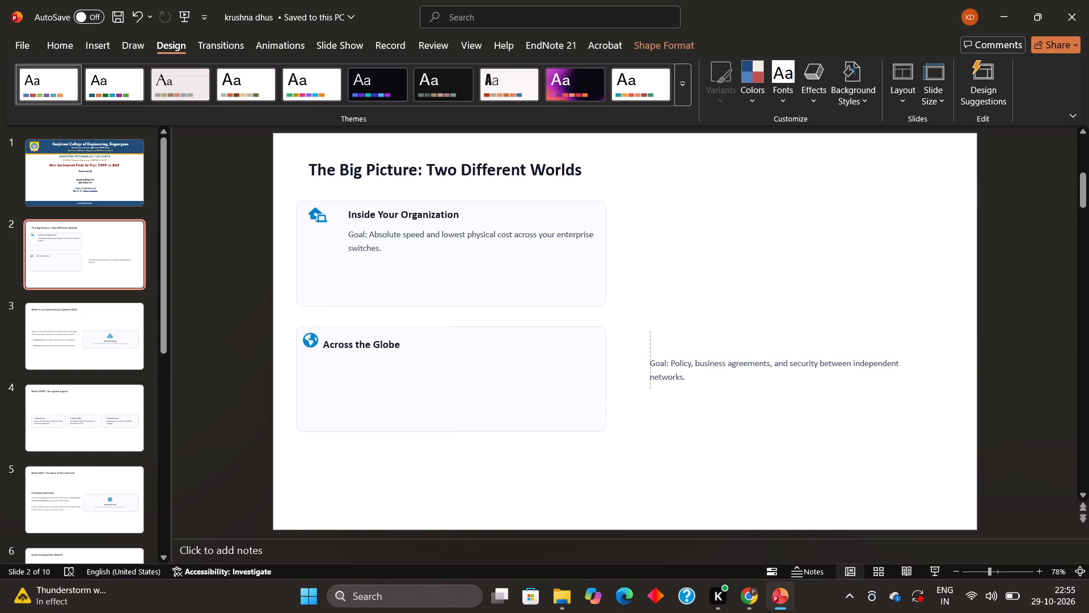
{"action": "left_click_drag", "start_coordinate": [639, 339], "coordinate": [645, 334]}
{"action": "left_click", "coordinate": [803, 340]}
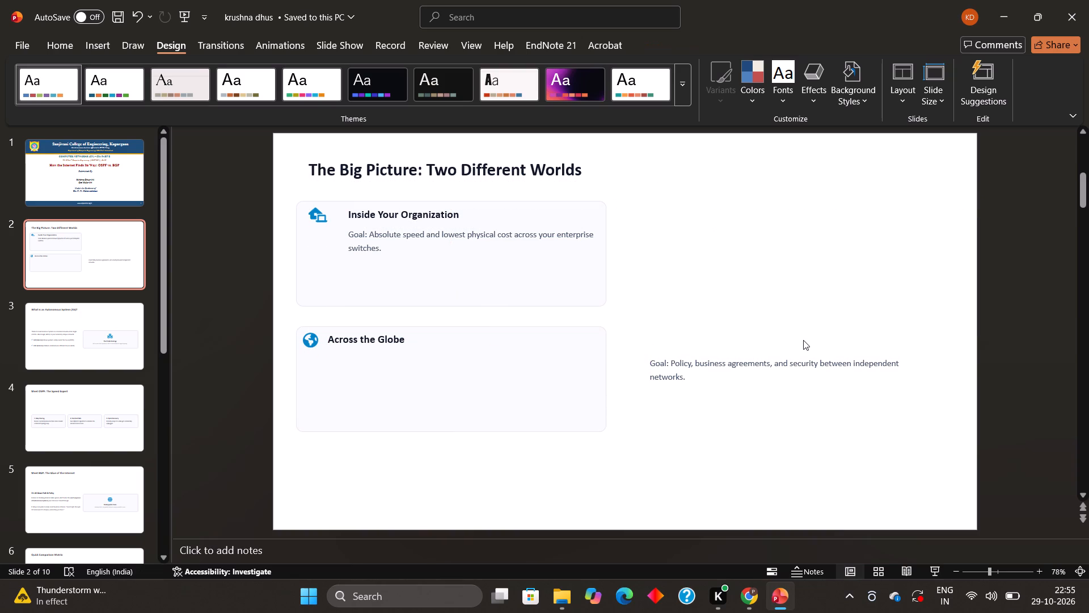
Move the "Goal: Policy, business agreements..." text into the lower card, just below the "Across the Globe" heading.
{"action": "left_click", "coordinate": [773, 367]}
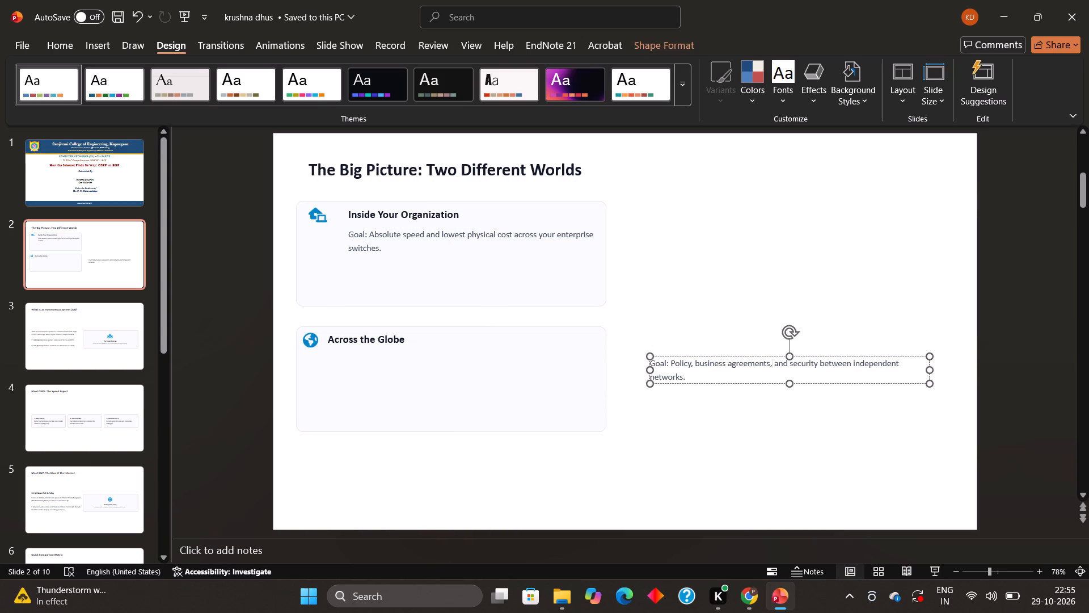
{"action": "left_click_drag", "start_coordinate": [757, 354], "coordinate": [444, 358]}
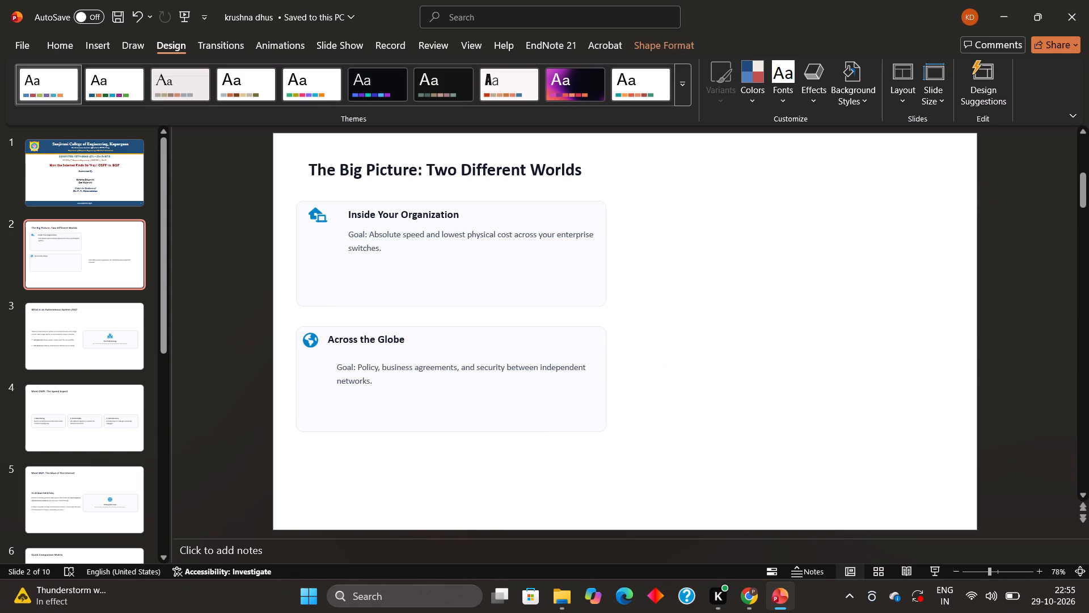
{"action": "left_click_drag", "start_coordinate": [444, 358], "coordinate": [432, 352]}
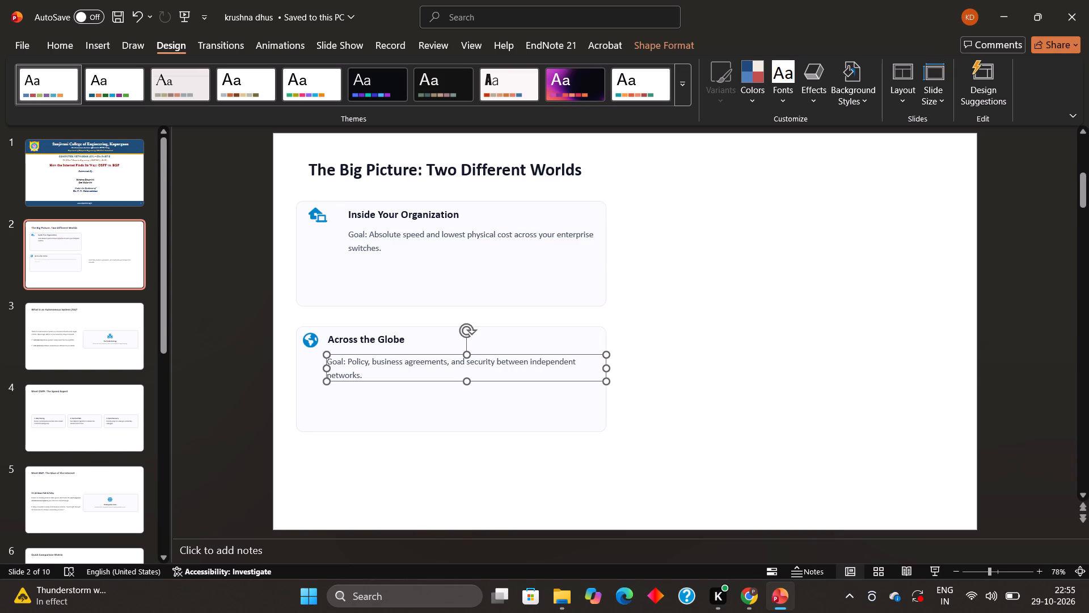
{"action": "left_click", "coordinate": [693, 367]}
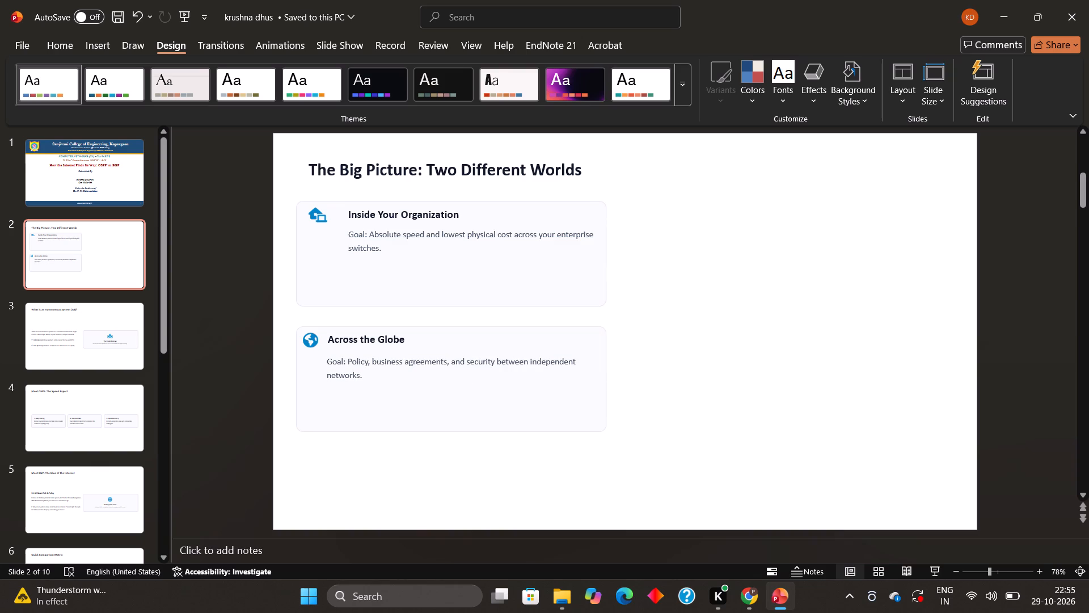
Move the "What is an Autonomous System (AS)?" title on slide 3 to the horizontal centre of the slide.
{"action": "left_click", "coordinate": [128, 343]}
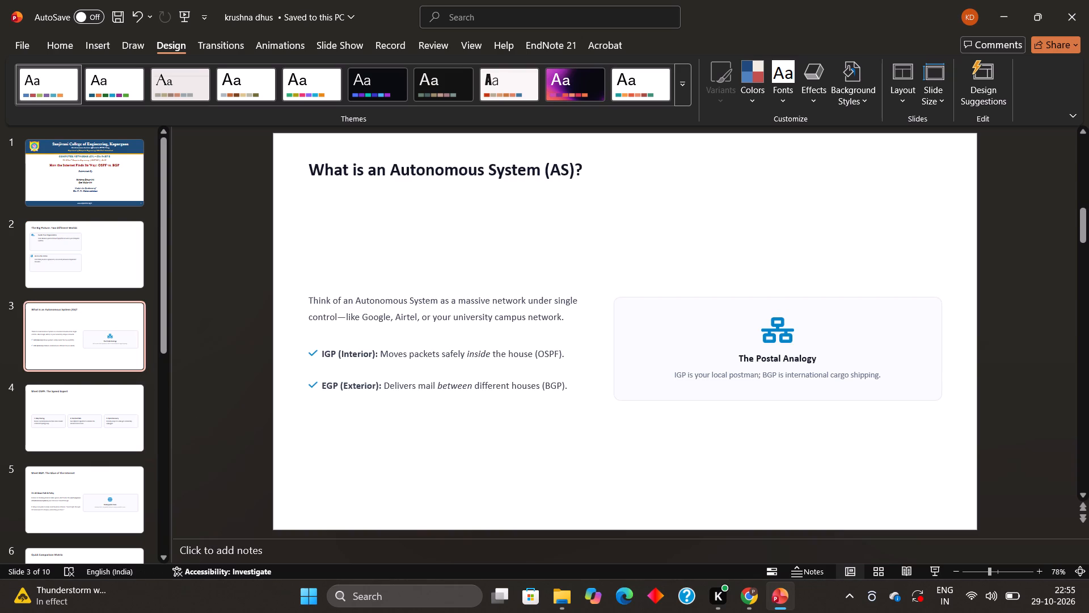
{"action": "left_click", "coordinate": [483, 170]}
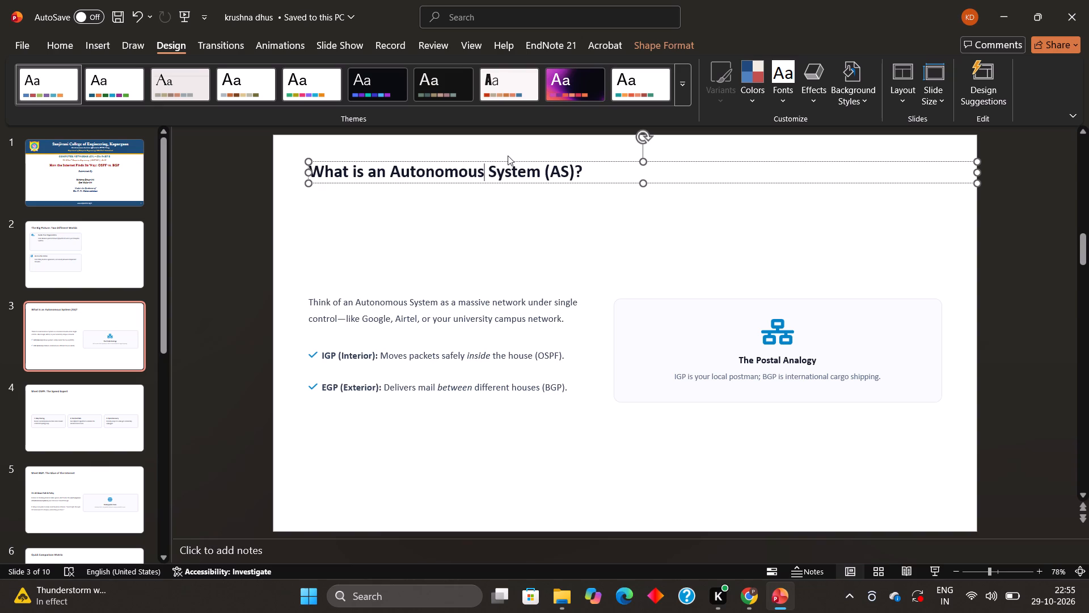
{"action": "left_click_drag", "start_coordinate": [511, 159], "coordinate": [645, 154]}
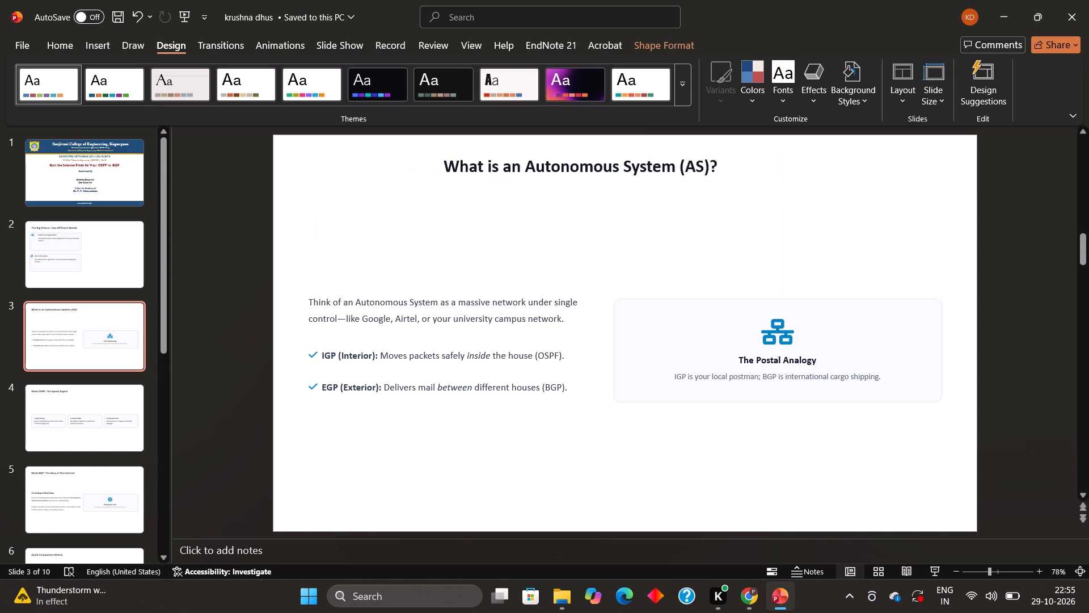
{"action": "left_click_drag", "start_coordinate": [645, 154], "coordinate": [661, 158]}
{"action": "left_click", "coordinate": [634, 198]}
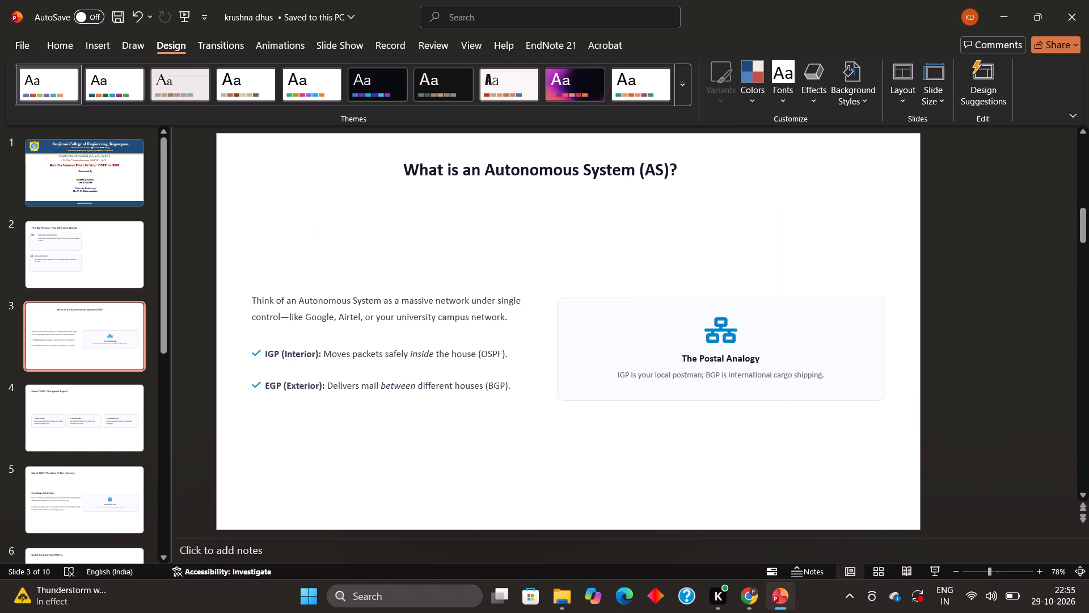
Move the blue network icon out of the Postal Analogy card and place it just right of the slide title.
{"action": "left_click_drag", "start_coordinate": [717, 333], "coordinate": [696, 137]}
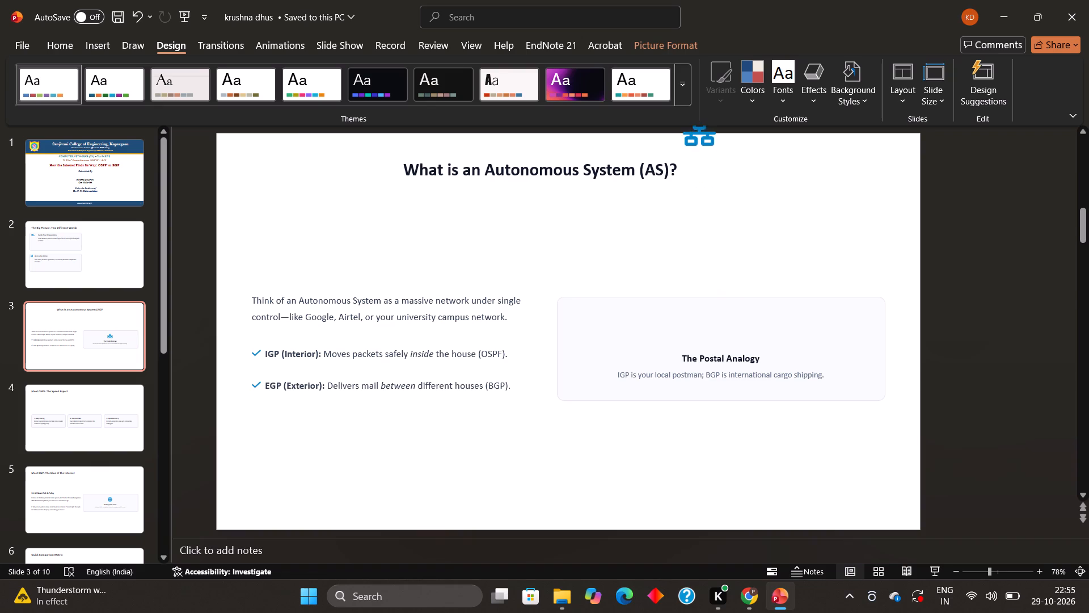
{"action": "left_click_drag", "start_coordinate": [696, 137], "coordinate": [715, 173]}
{"action": "left_click", "coordinate": [676, 241]}
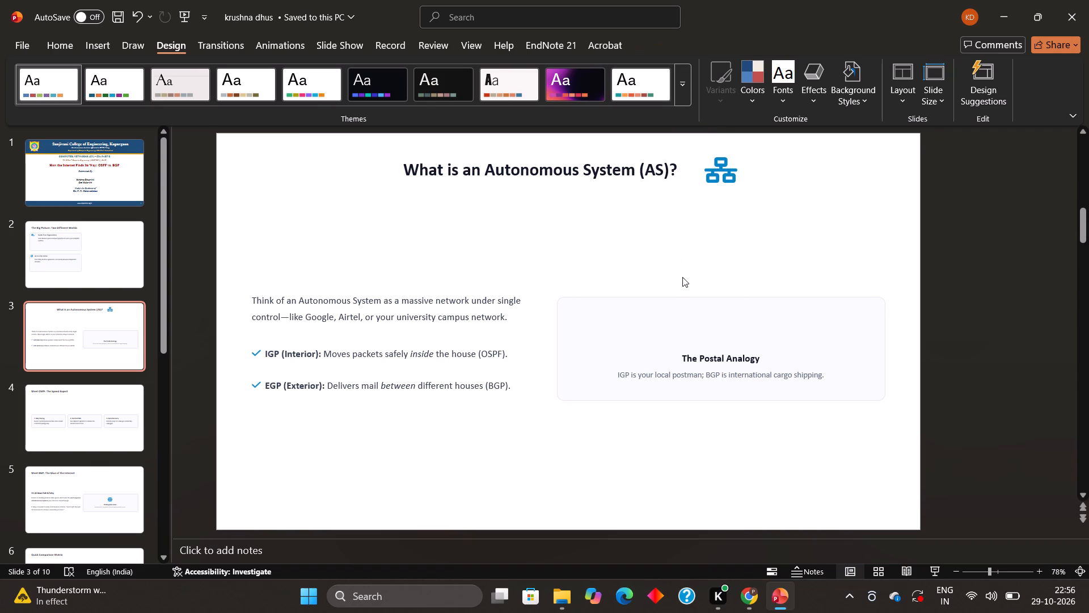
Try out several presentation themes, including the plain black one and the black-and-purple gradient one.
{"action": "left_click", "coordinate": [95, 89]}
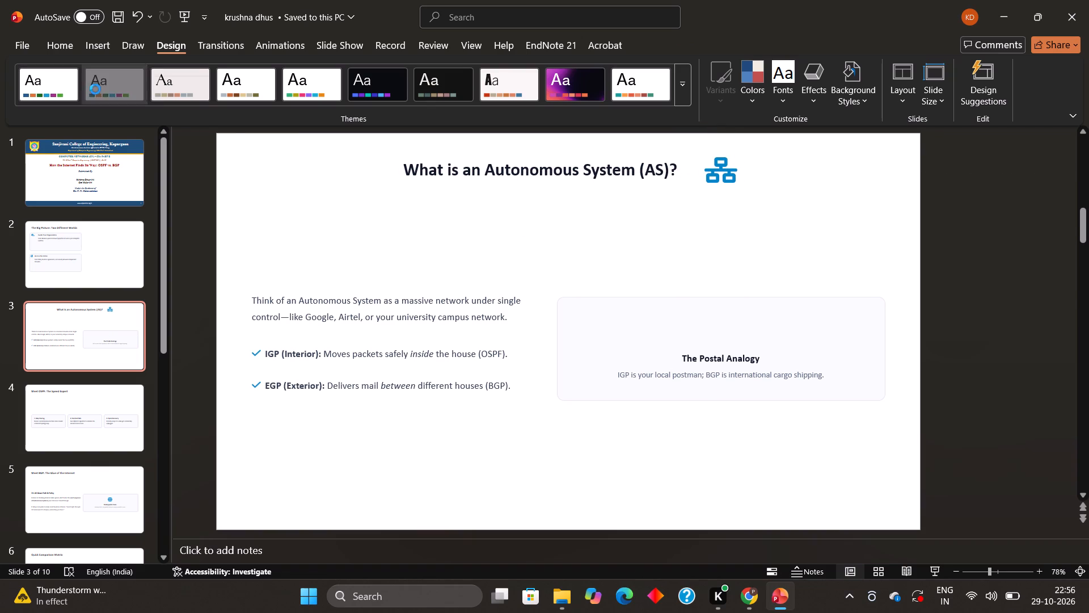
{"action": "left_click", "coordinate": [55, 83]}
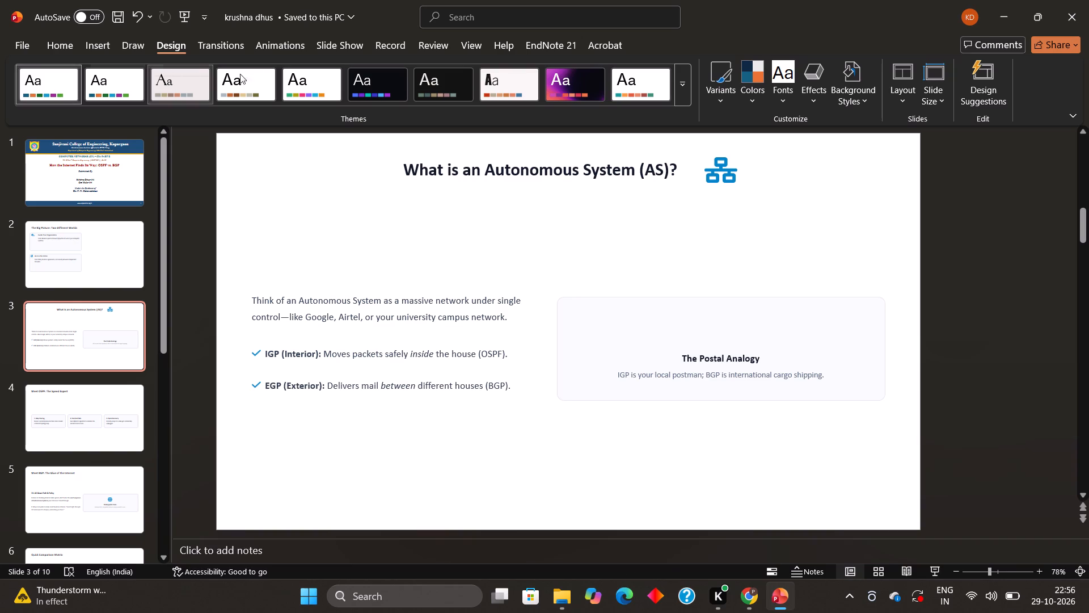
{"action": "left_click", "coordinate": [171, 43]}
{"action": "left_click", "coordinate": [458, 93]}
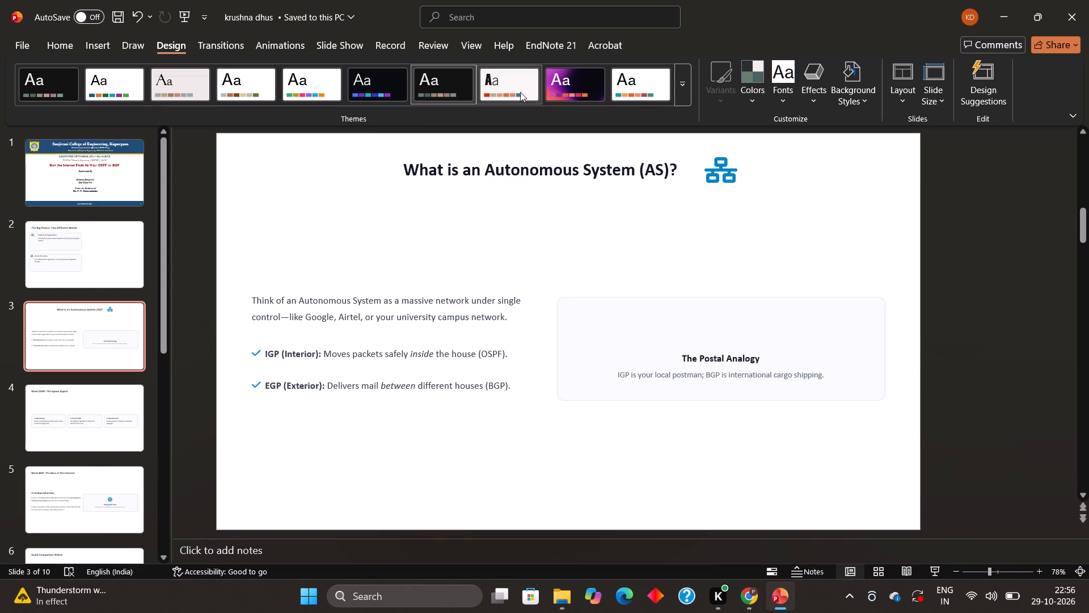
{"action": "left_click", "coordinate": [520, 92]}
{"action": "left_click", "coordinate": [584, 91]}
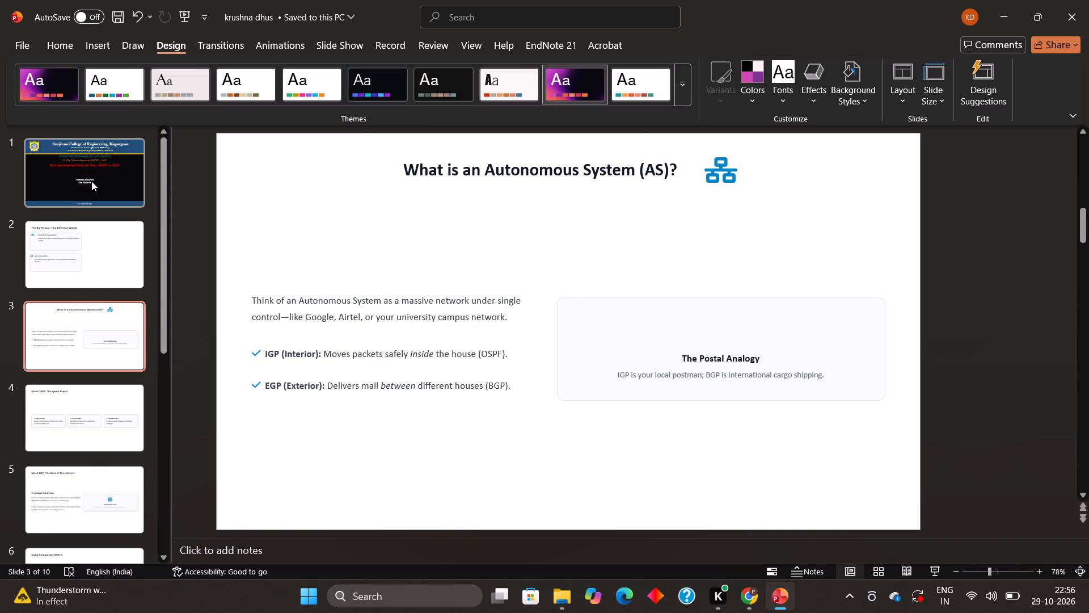
With the title slide shown, apply the pale theme with serif lettering and muted colours.
{"action": "left_click", "coordinate": [75, 178]}
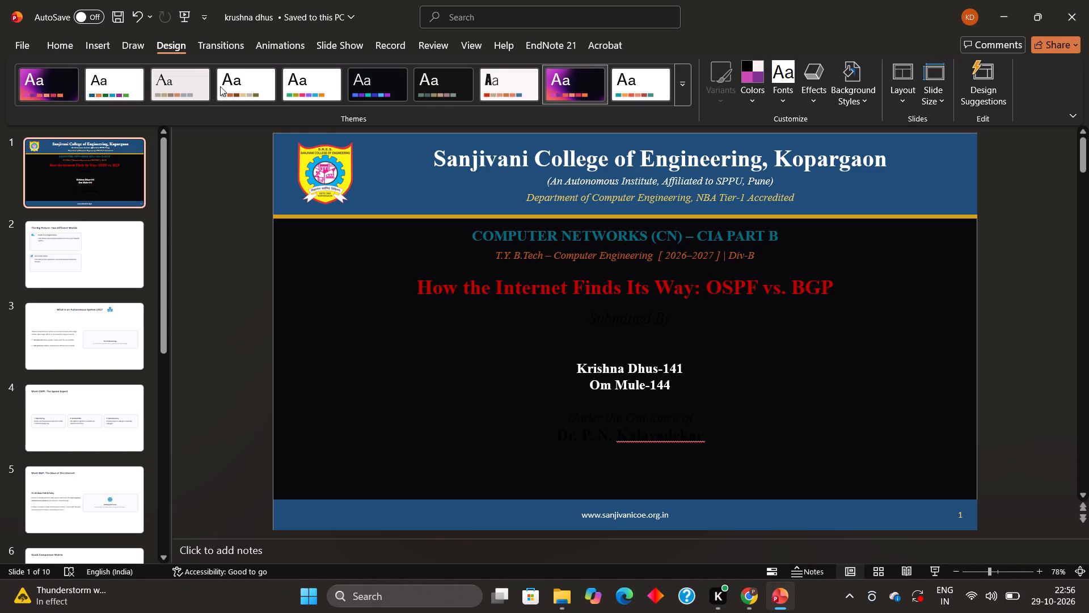
{"action": "left_click", "coordinate": [220, 86]}
{"action": "left_click", "coordinate": [184, 83]}
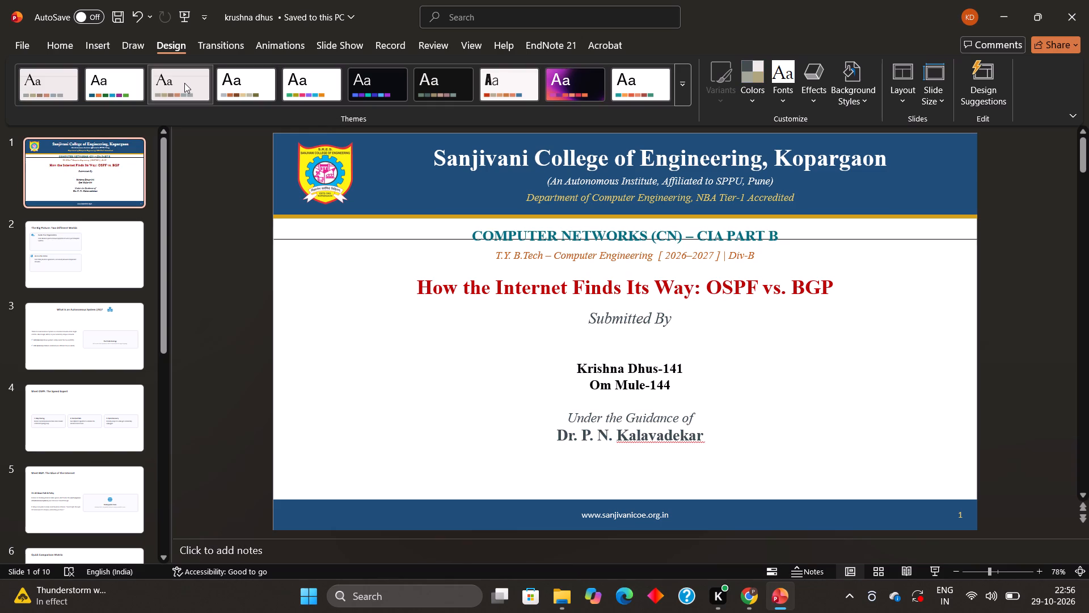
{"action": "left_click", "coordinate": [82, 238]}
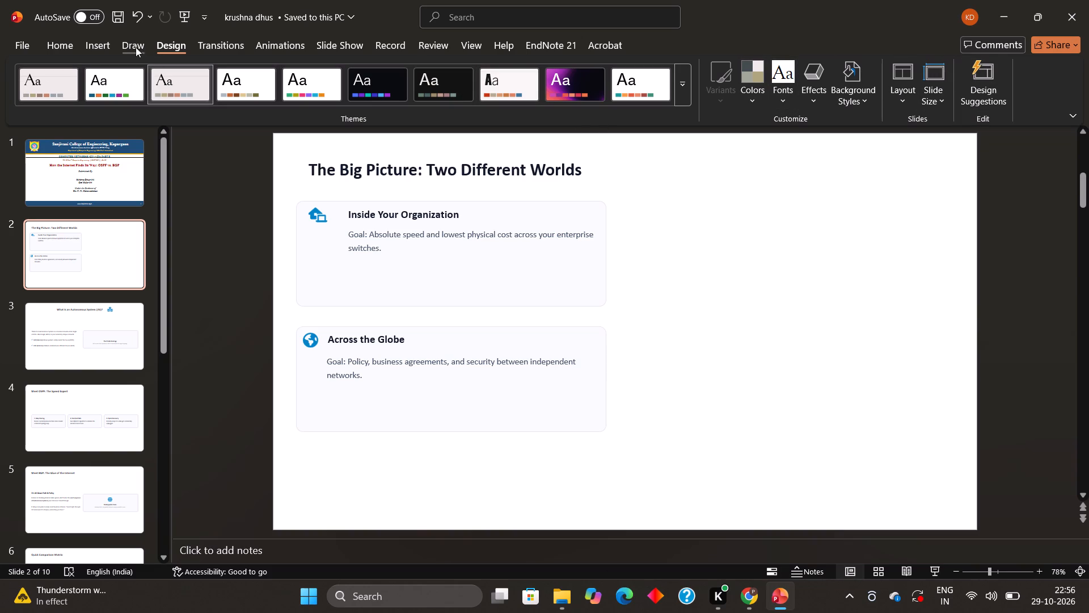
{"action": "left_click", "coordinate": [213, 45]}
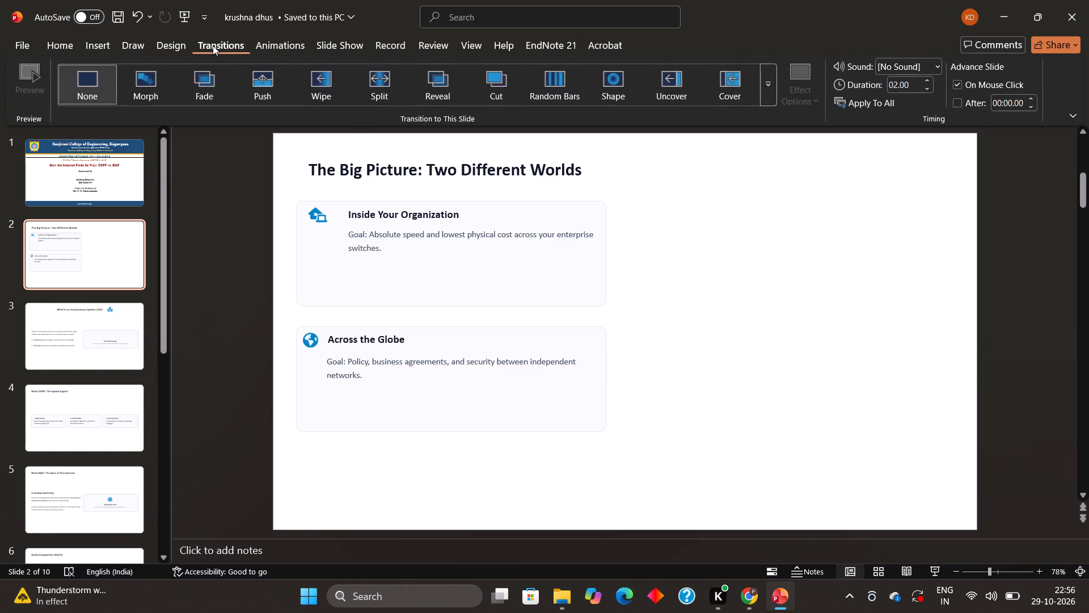
Animate the two submitter lines on the title slide, trying Fade and Appear and settling on the Float In entrance effect.
{"action": "left_click", "coordinate": [273, 45]}
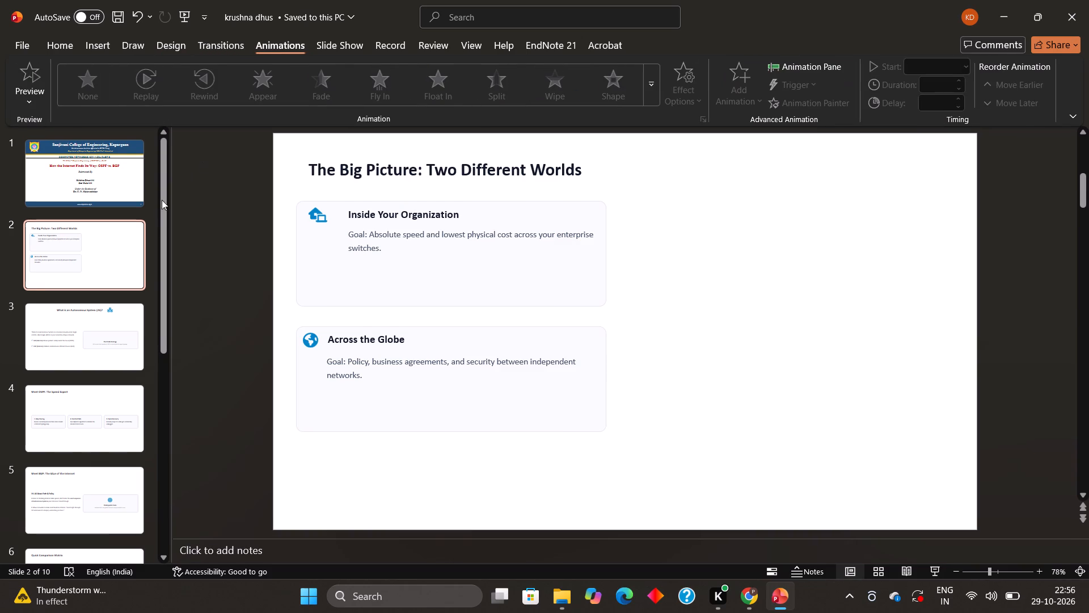
{"action": "left_click", "coordinate": [107, 183]}
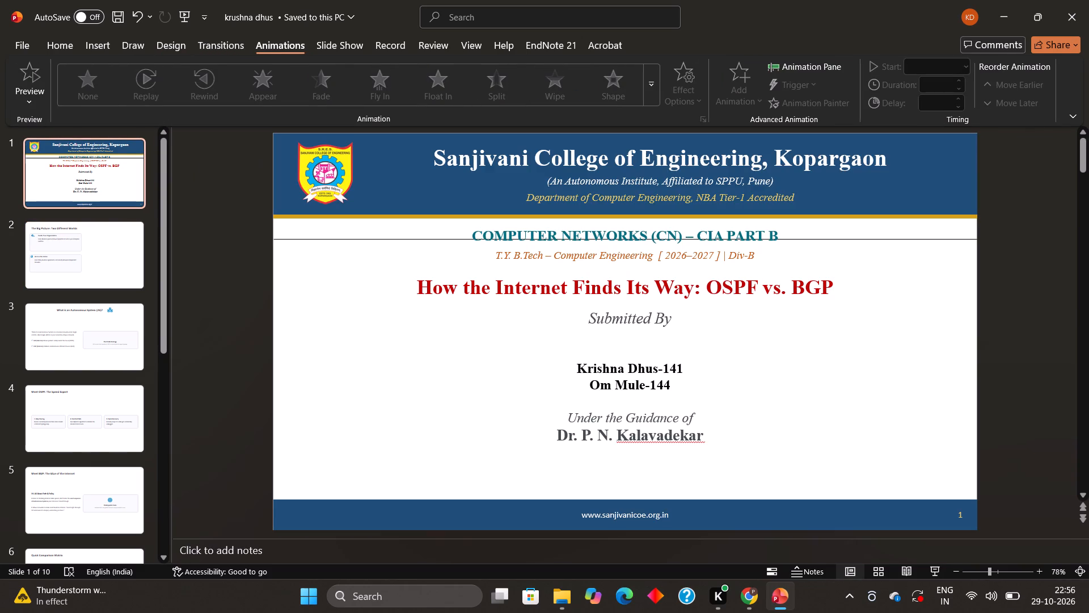
{"action": "left_click", "coordinate": [519, 289]}
{"action": "triple_click", "coordinate": [519, 289]}
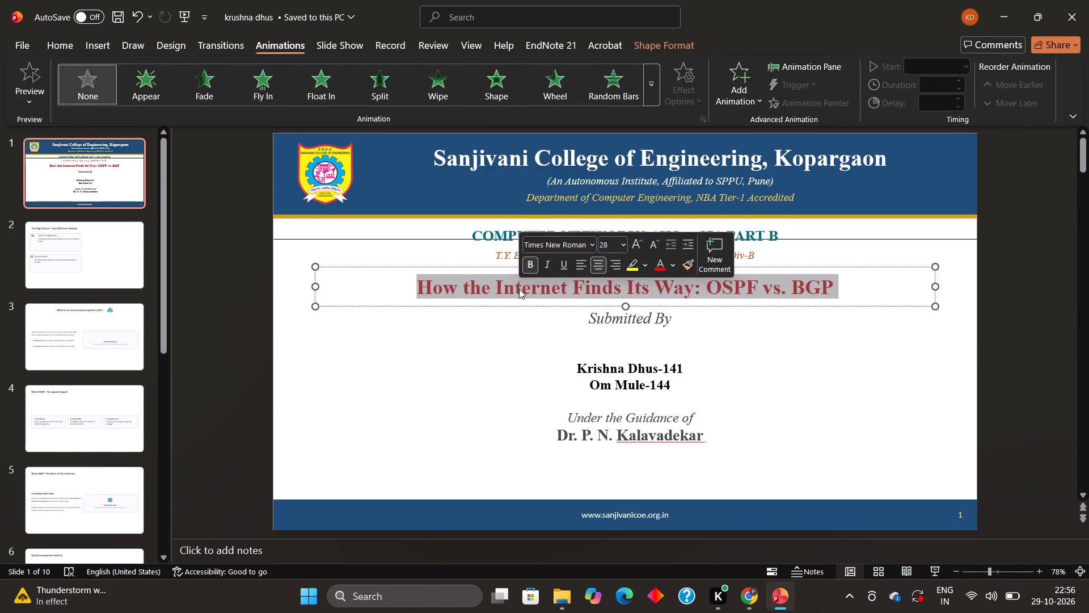
{"action": "left_click", "coordinate": [468, 356]}
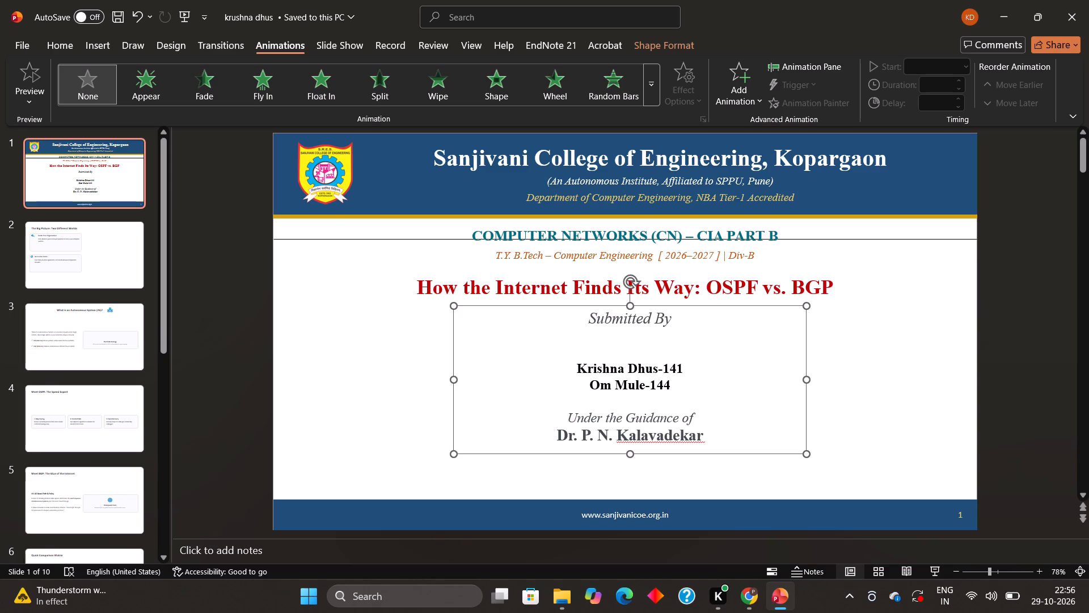
{"action": "left_click_drag", "start_coordinate": [579, 363], "coordinate": [658, 372]}
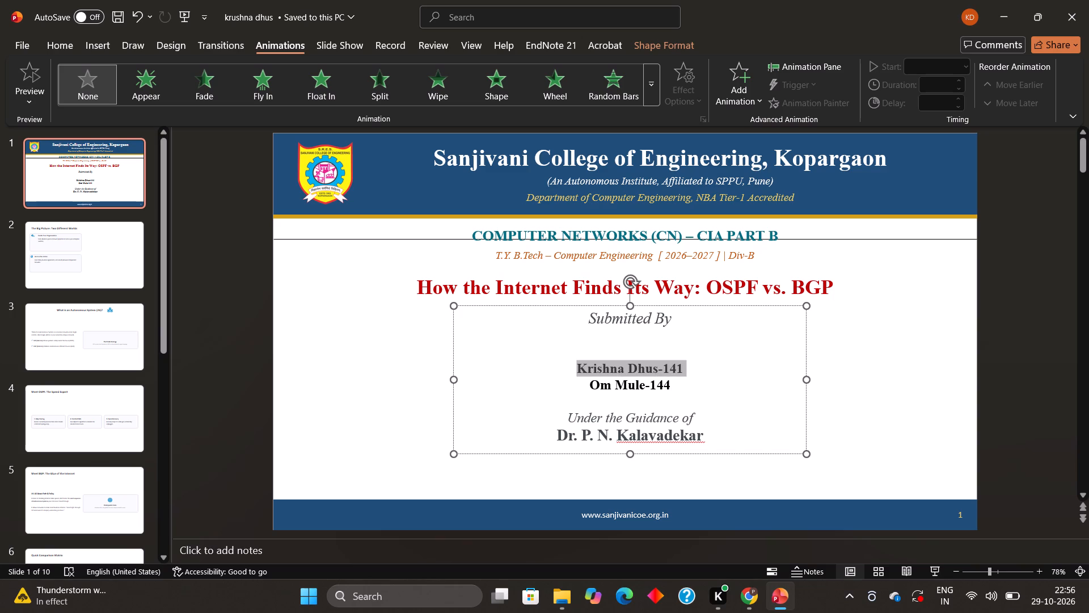
{"action": "left_click_drag", "start_coordinate": [658, 372], "coordinate": [672, 384]}
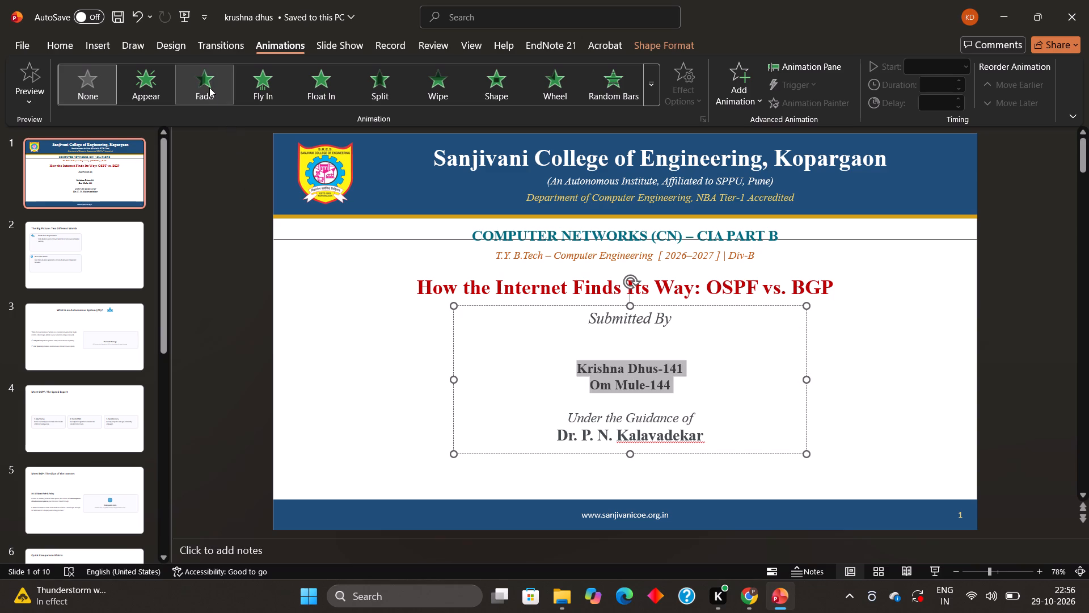
{"action": "left_click", "coordinate": [206, 83]}
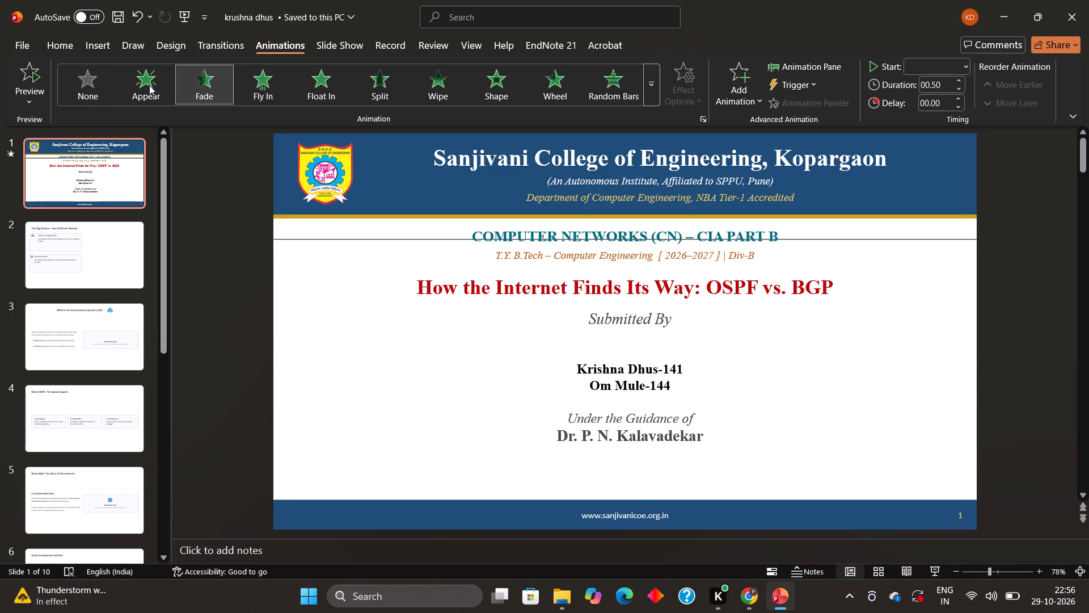
{"action": "left_click", "coordinate": [149, 85]}
{"action": "left_click", "coordinate": [149, 85]}
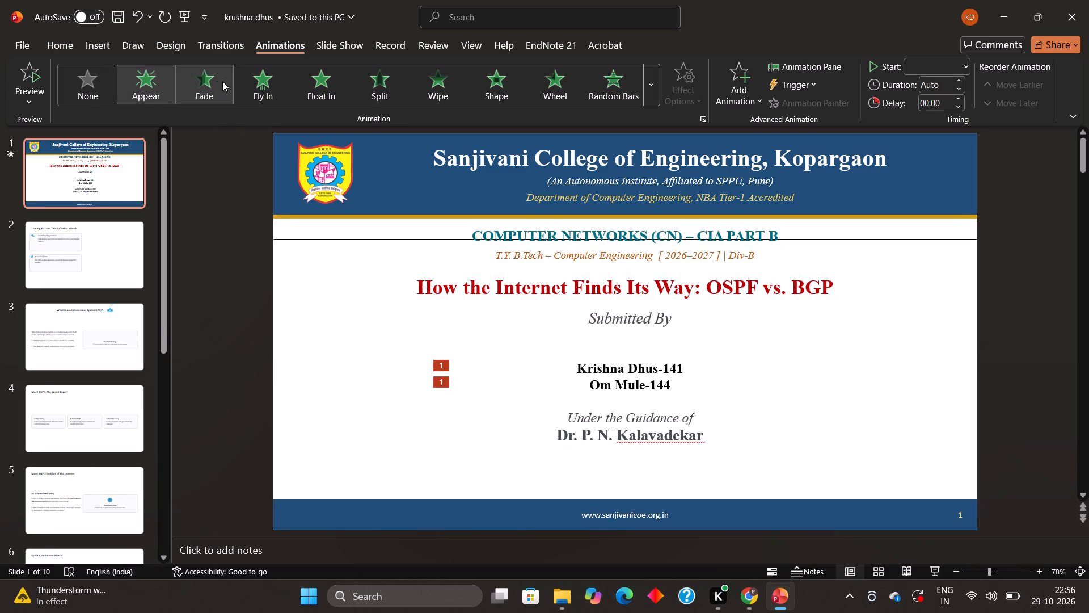
{"action": "left_click", "coordinate": [225, 81]}
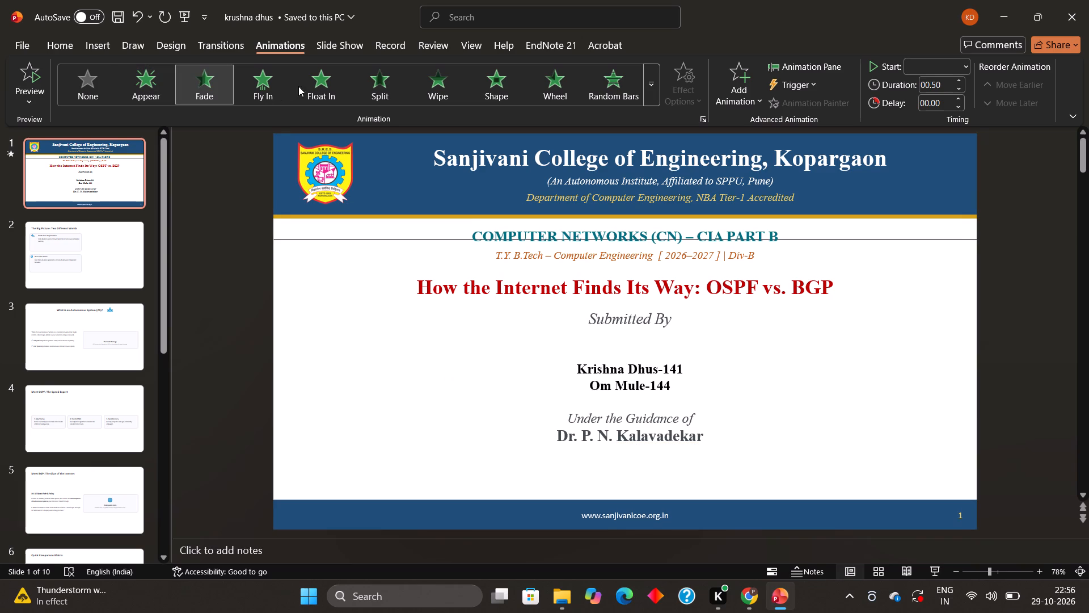
{"action": "left_click", "coordinate": [306, 85]}
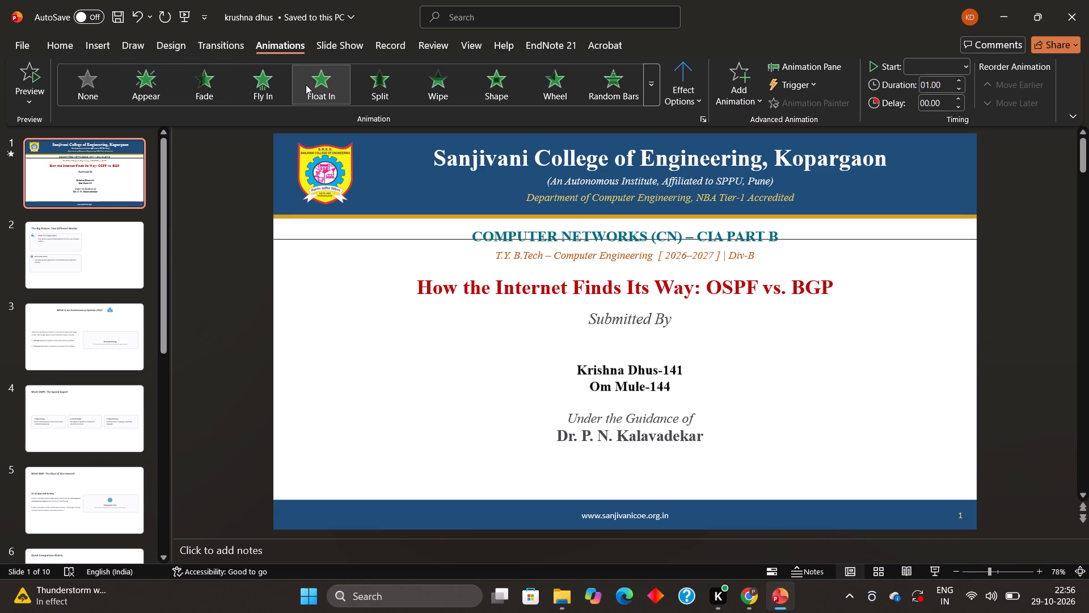
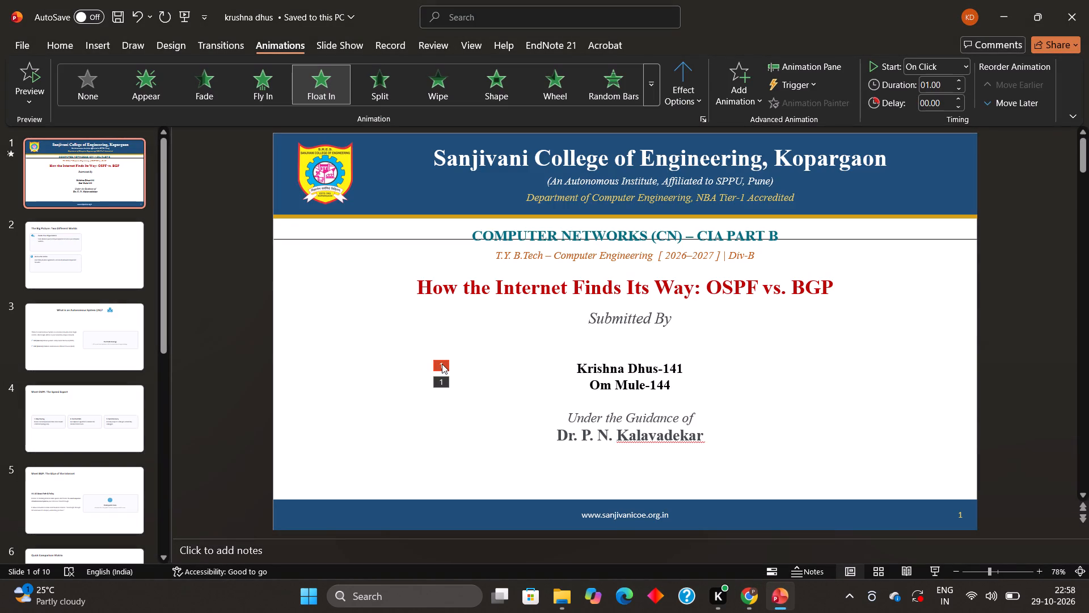
{"action": "left_click", "coordinate": [442, 364]}
{"action": "left_click", "coordinate": [441, 366]}
{"action": "left_click_drag", "start_coordinate": [441, 366], "coordinate": [444, 366]}
{"action": "left_click_drag", "start_coordinate": [444, 366], "coordinate": [537, 371]}
{"action": "left_click", "coordinate": [537, 371]}
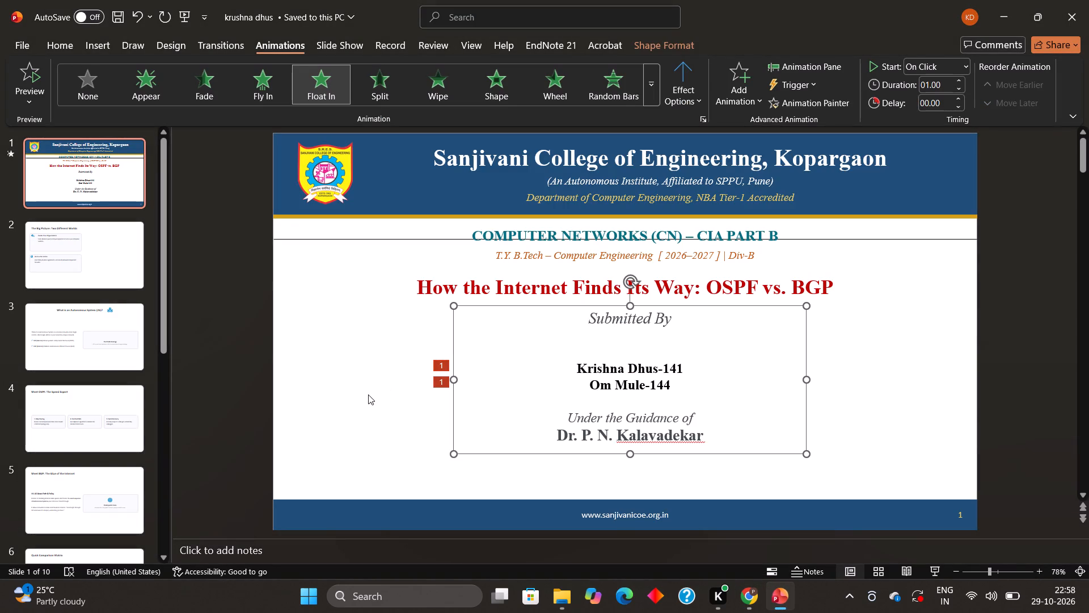
{"action": "left_click", "coordinate": [368, 394]}
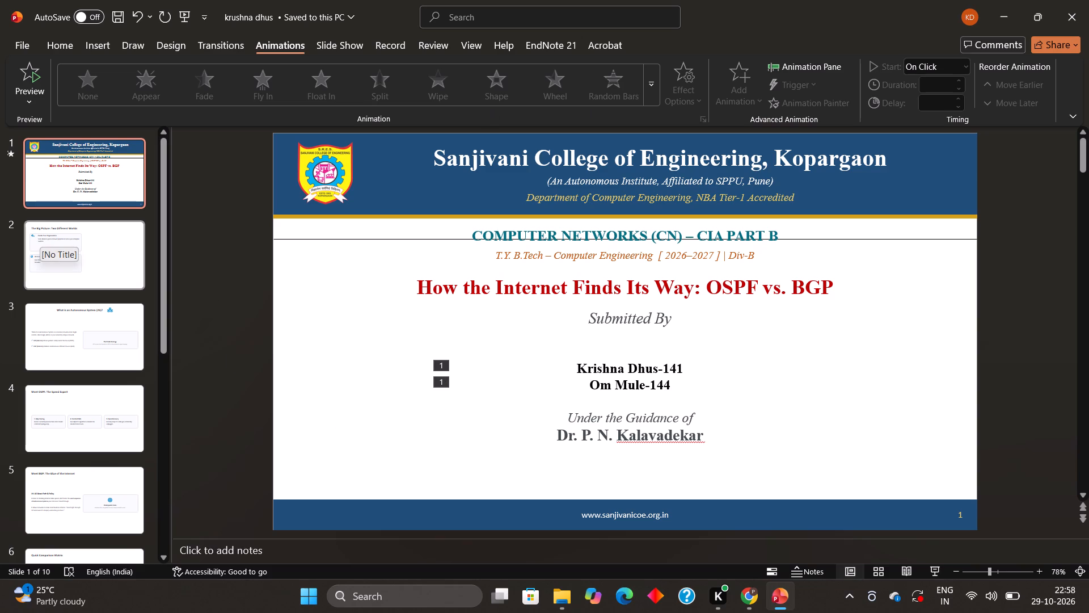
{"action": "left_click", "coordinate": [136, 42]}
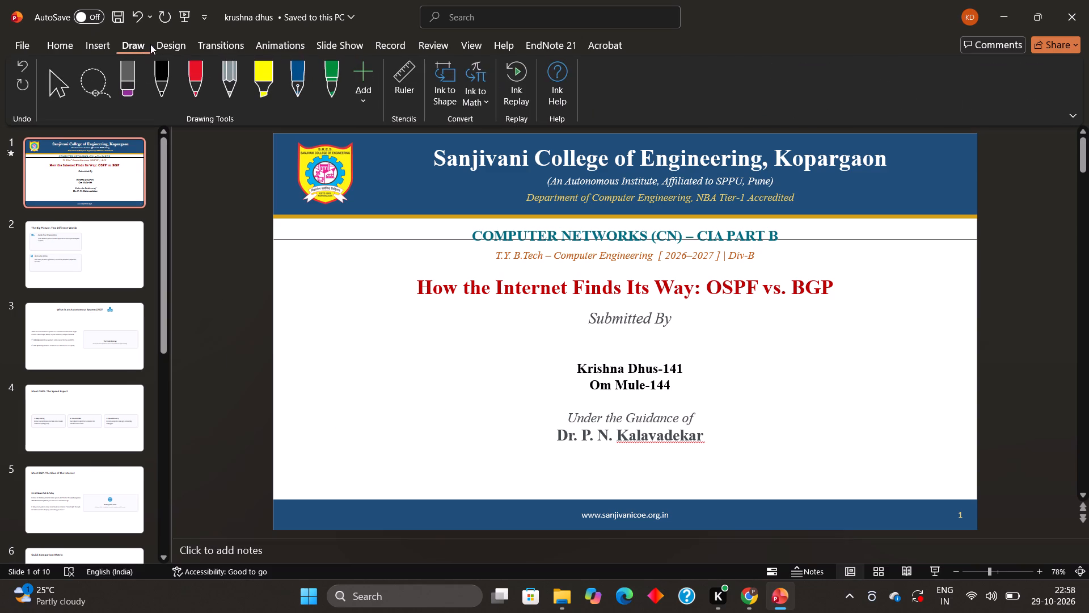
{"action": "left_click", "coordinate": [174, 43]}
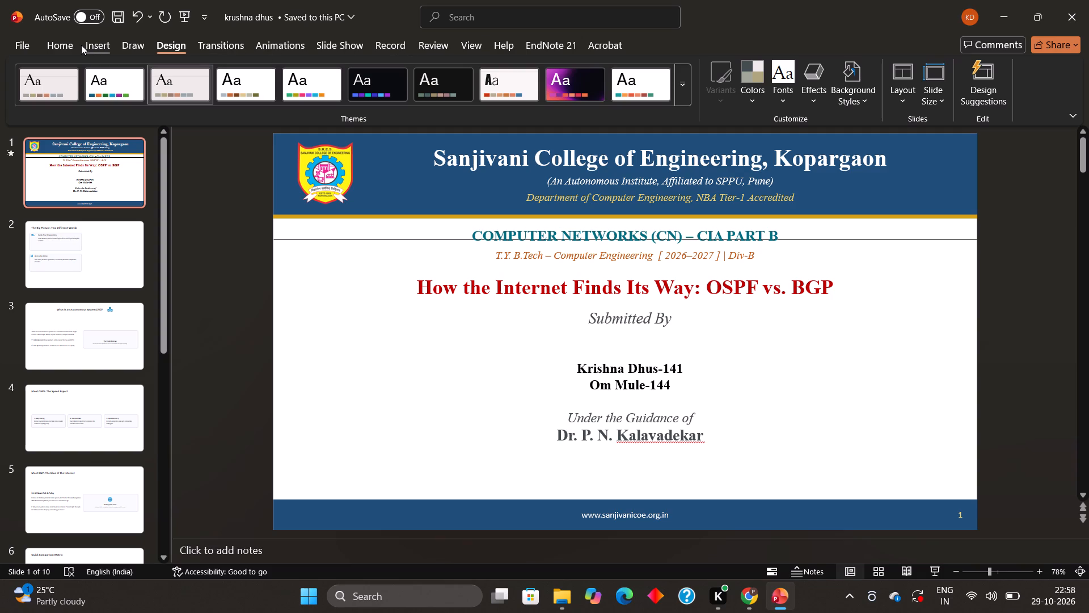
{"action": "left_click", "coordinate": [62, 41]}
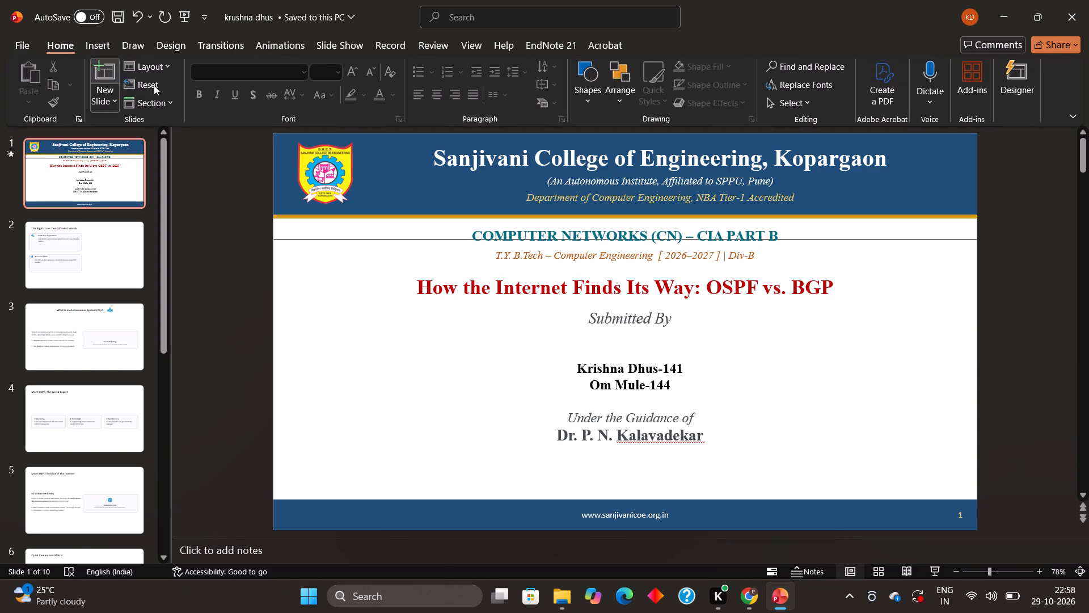
Try the black theme with blue and purple accents, settling on the white sans-serif theme with orange and brown accents.
{"action": "left_click", "coordinate": [172, 45]}
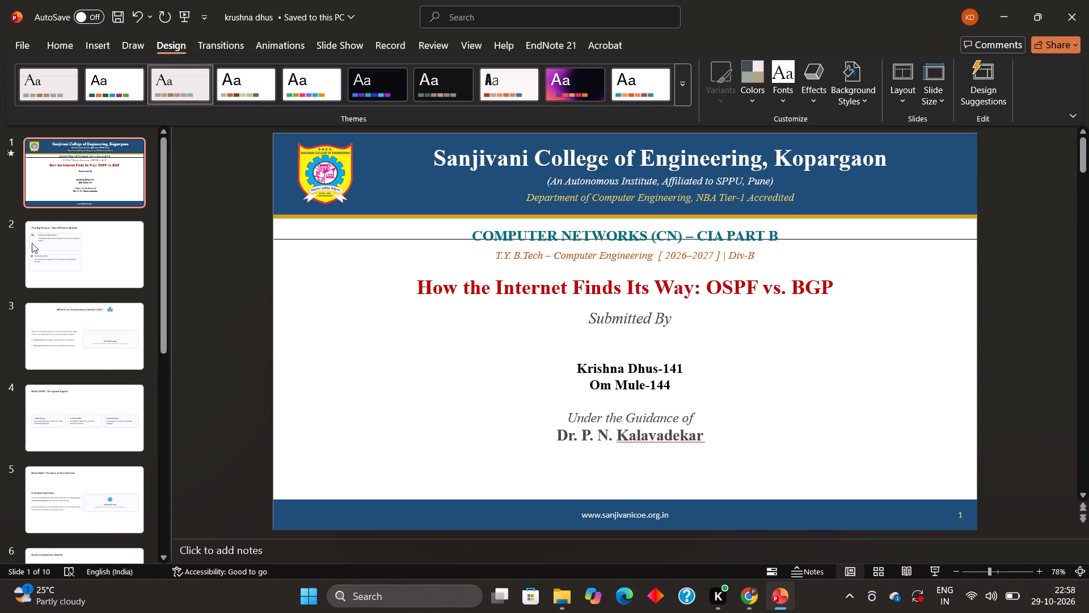
{"action": "left_click", "coordinate": [65, 251]}
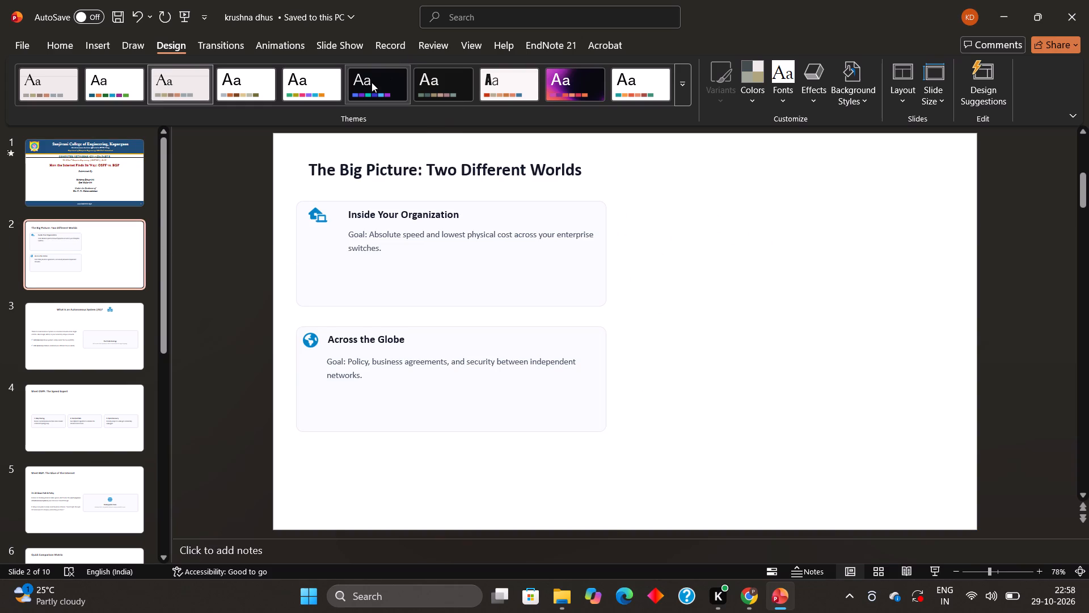
{"action": "left_click", "coordinate": [372, 82]}
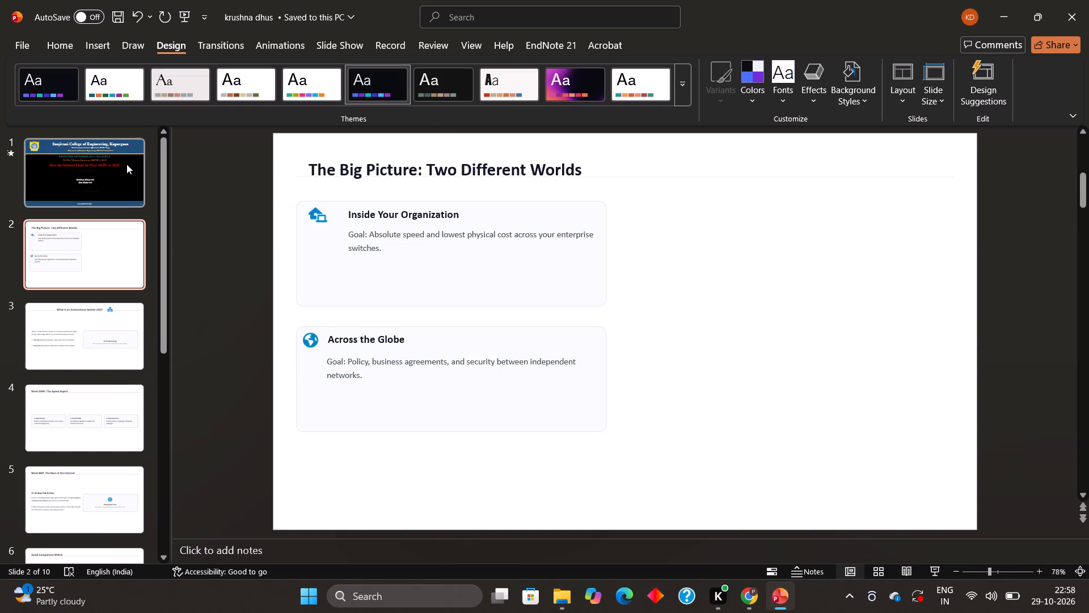
{"action": "left_click", "coordinate": [126, 164]}
{"action": "left_click", "coordinate": [218, 93]}
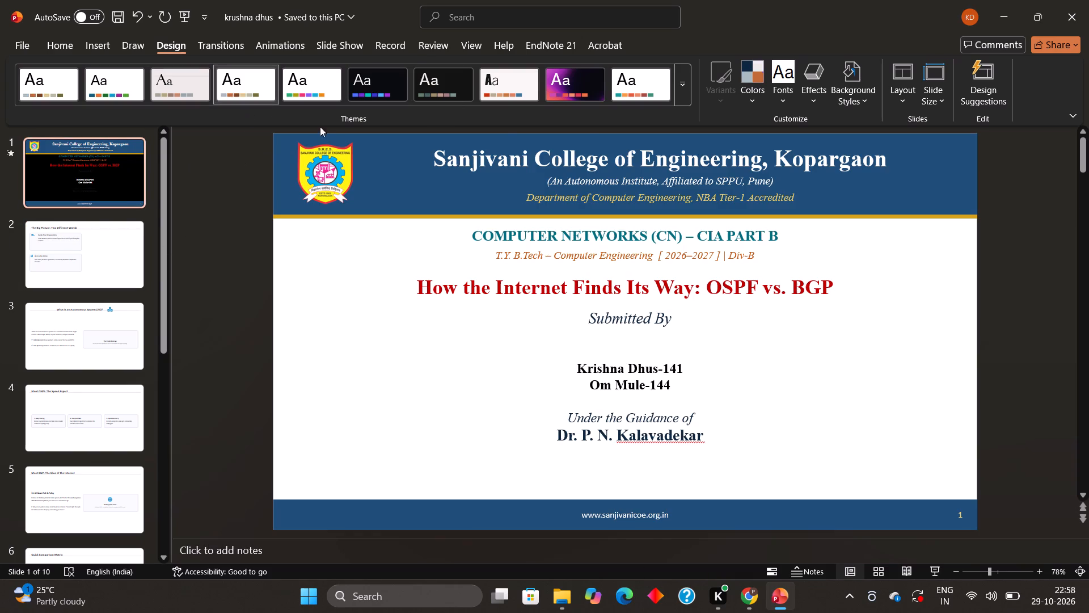
{"action": "left_click", "coordinate": [684, 84]}
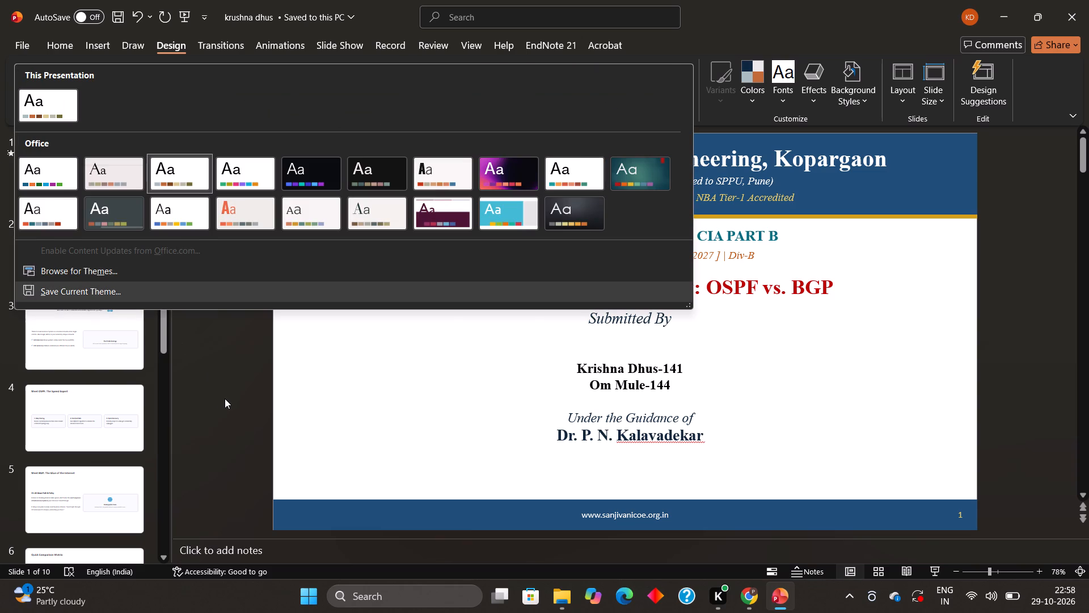
{"action": "left_click", "coordinate": [220, 398]}
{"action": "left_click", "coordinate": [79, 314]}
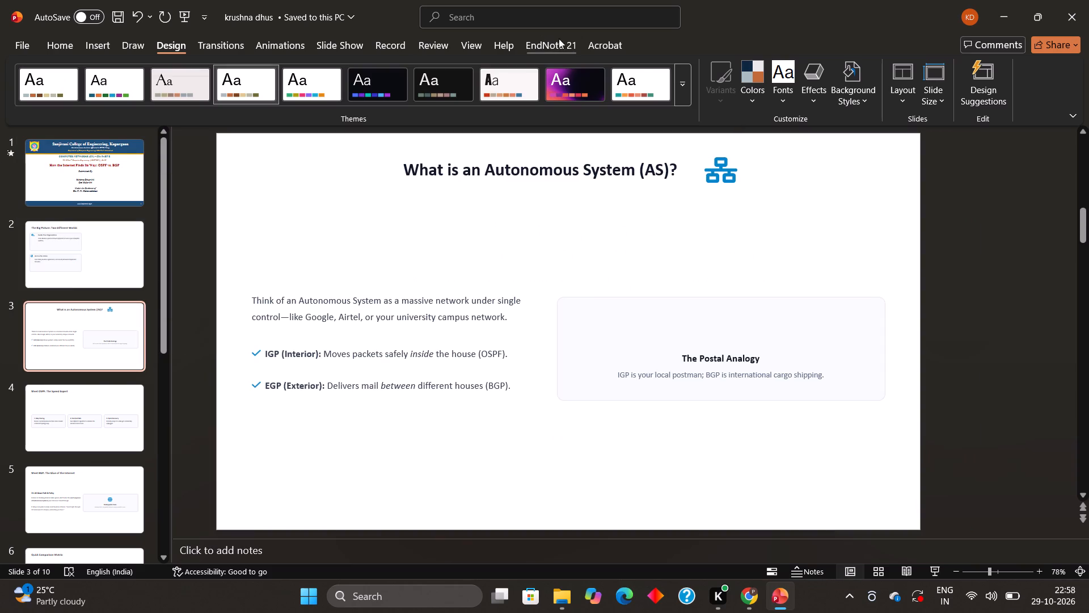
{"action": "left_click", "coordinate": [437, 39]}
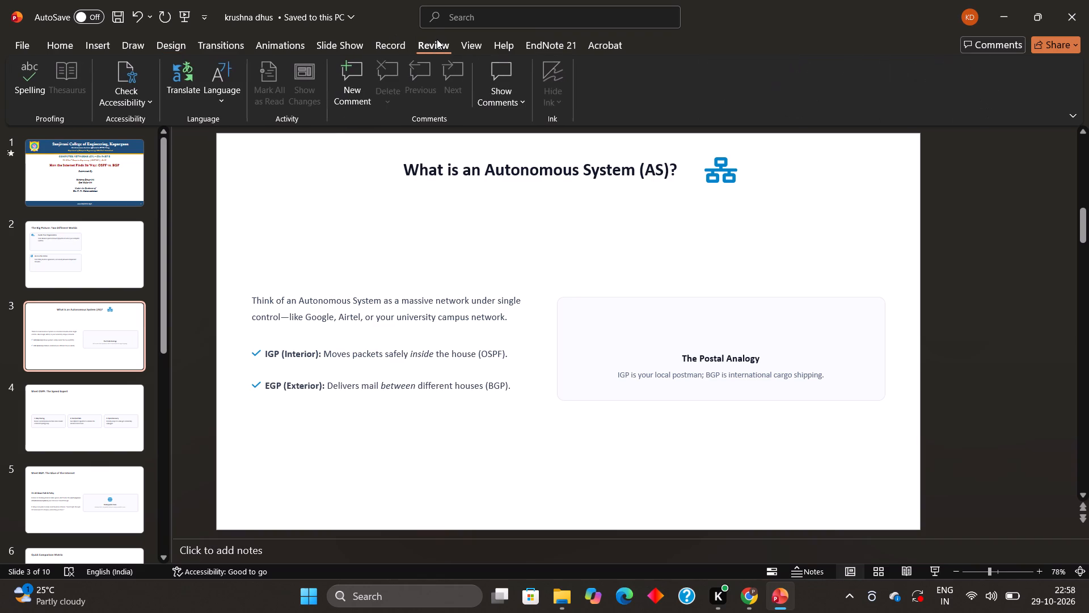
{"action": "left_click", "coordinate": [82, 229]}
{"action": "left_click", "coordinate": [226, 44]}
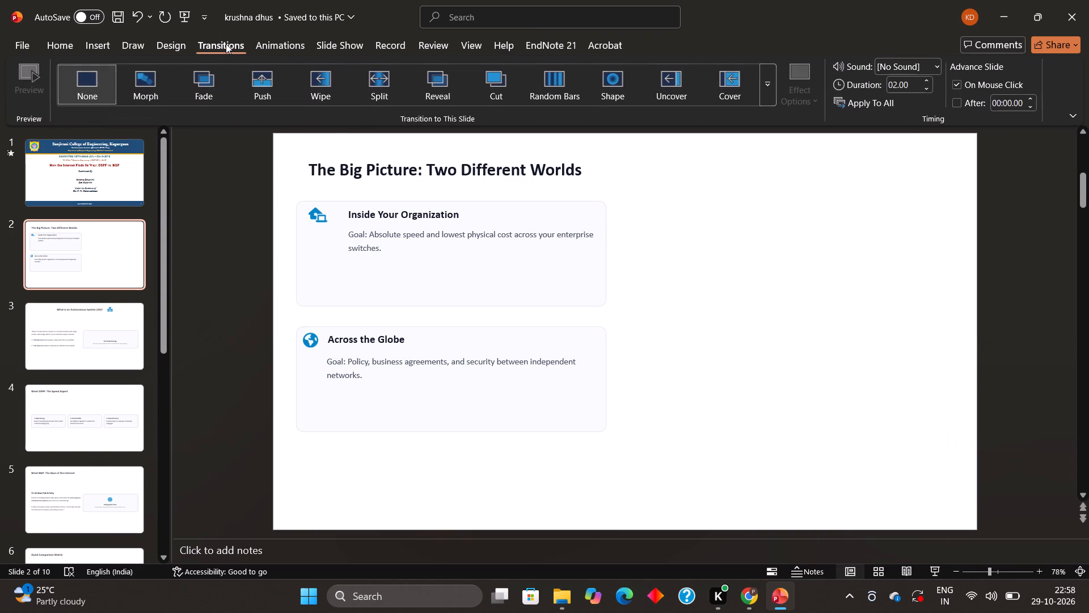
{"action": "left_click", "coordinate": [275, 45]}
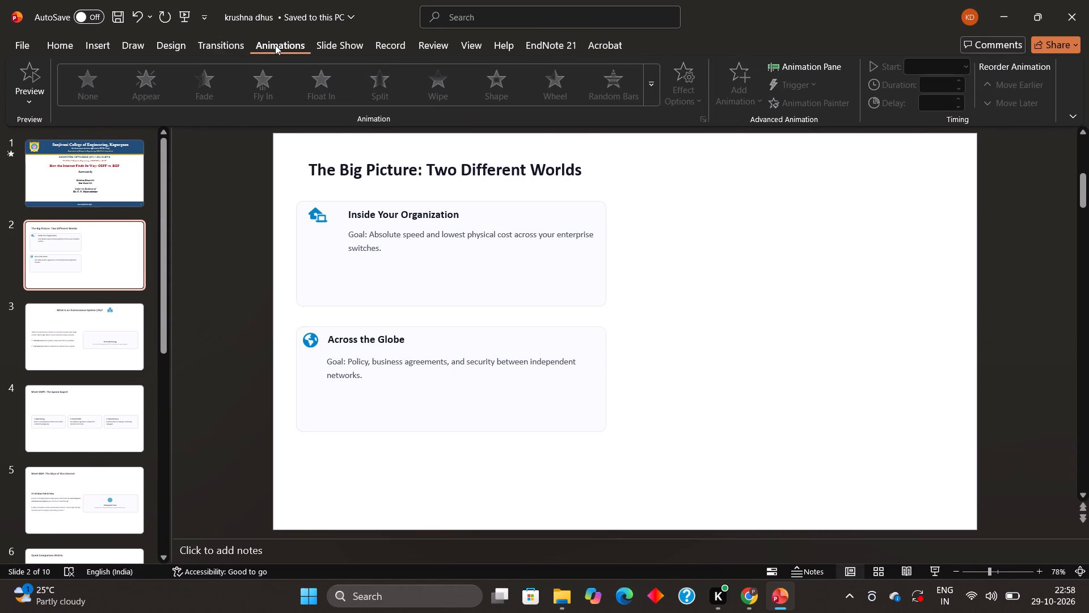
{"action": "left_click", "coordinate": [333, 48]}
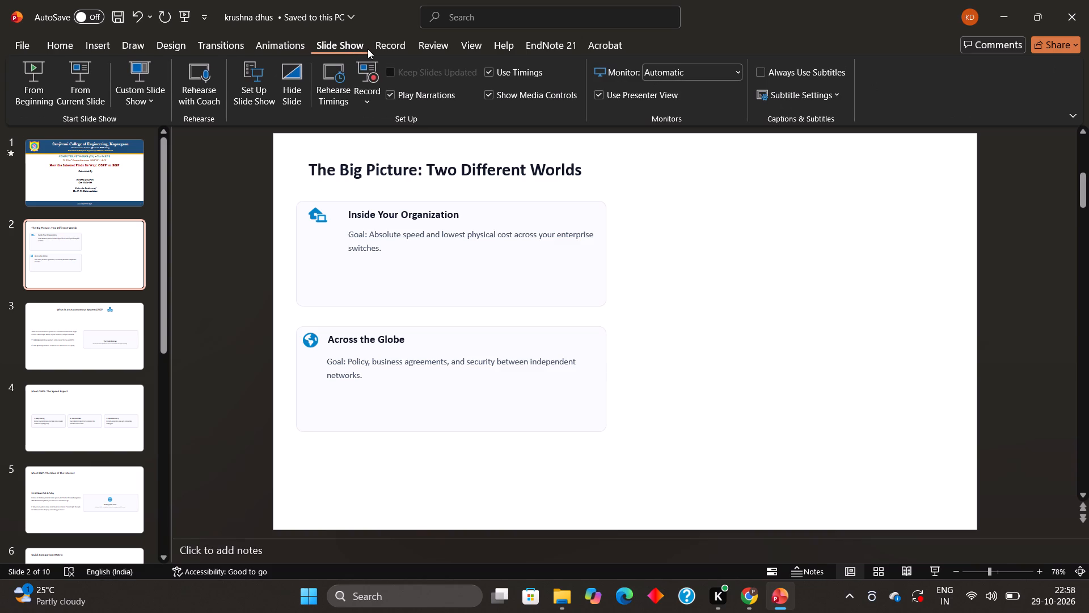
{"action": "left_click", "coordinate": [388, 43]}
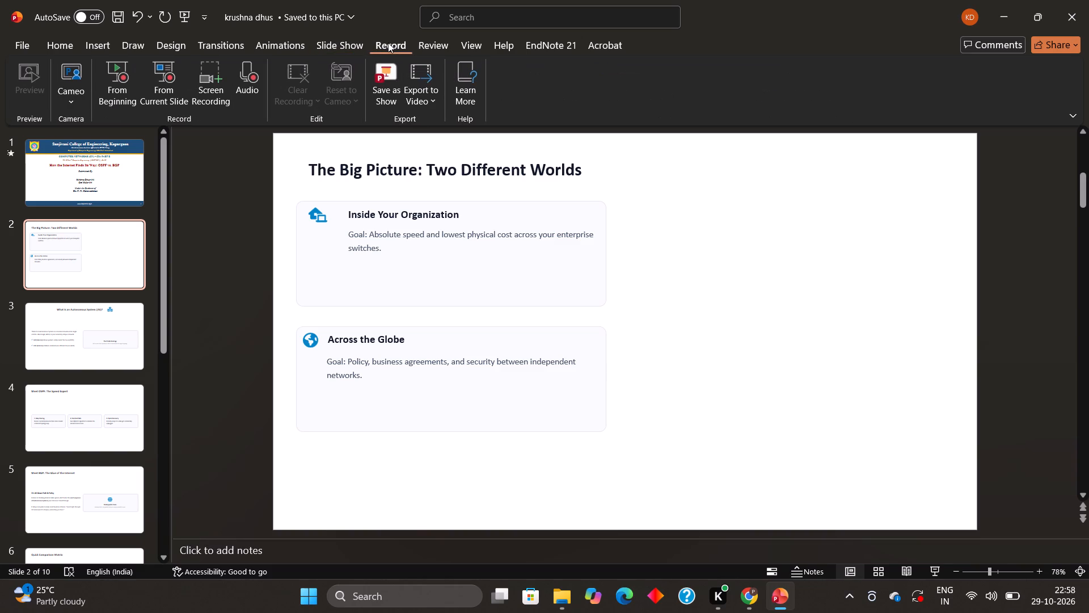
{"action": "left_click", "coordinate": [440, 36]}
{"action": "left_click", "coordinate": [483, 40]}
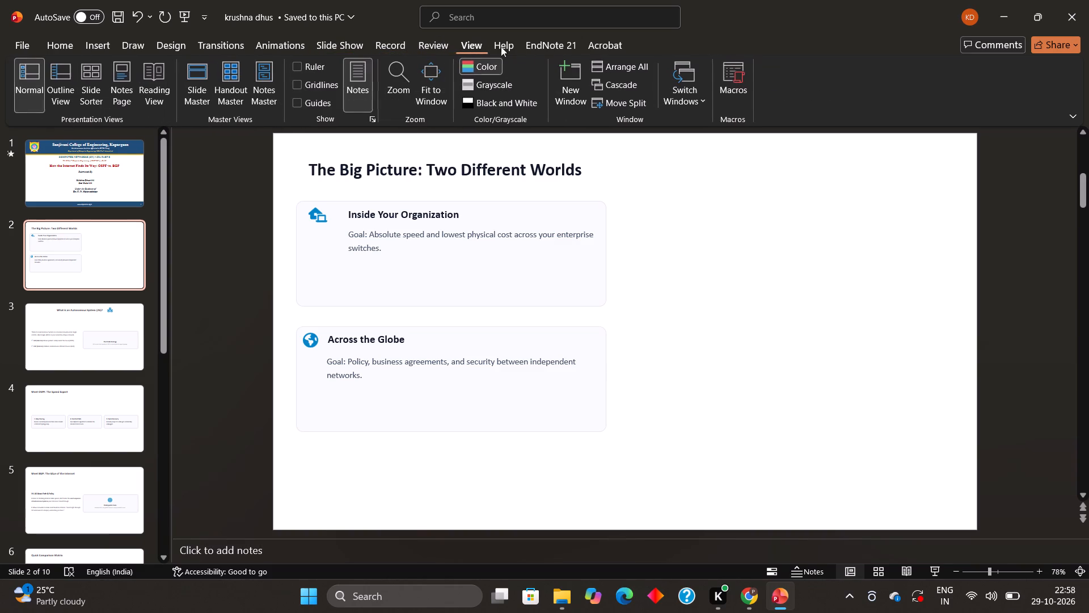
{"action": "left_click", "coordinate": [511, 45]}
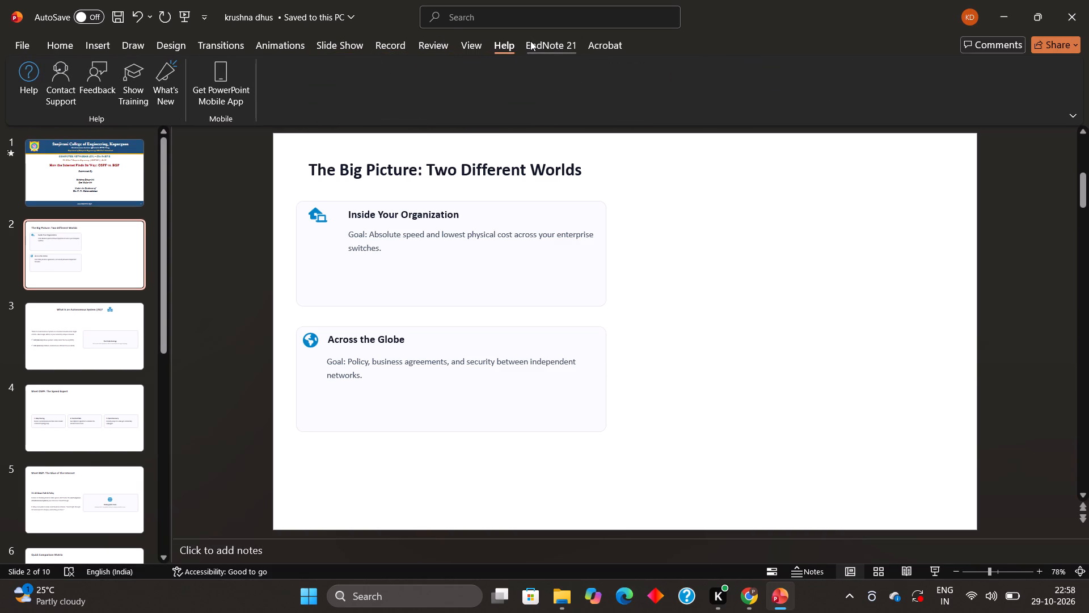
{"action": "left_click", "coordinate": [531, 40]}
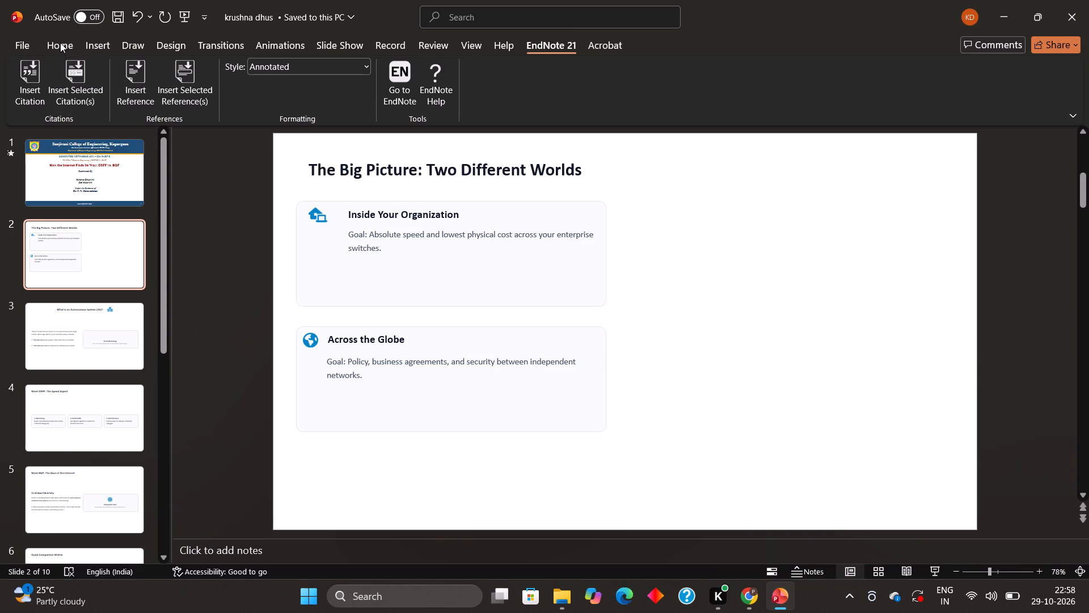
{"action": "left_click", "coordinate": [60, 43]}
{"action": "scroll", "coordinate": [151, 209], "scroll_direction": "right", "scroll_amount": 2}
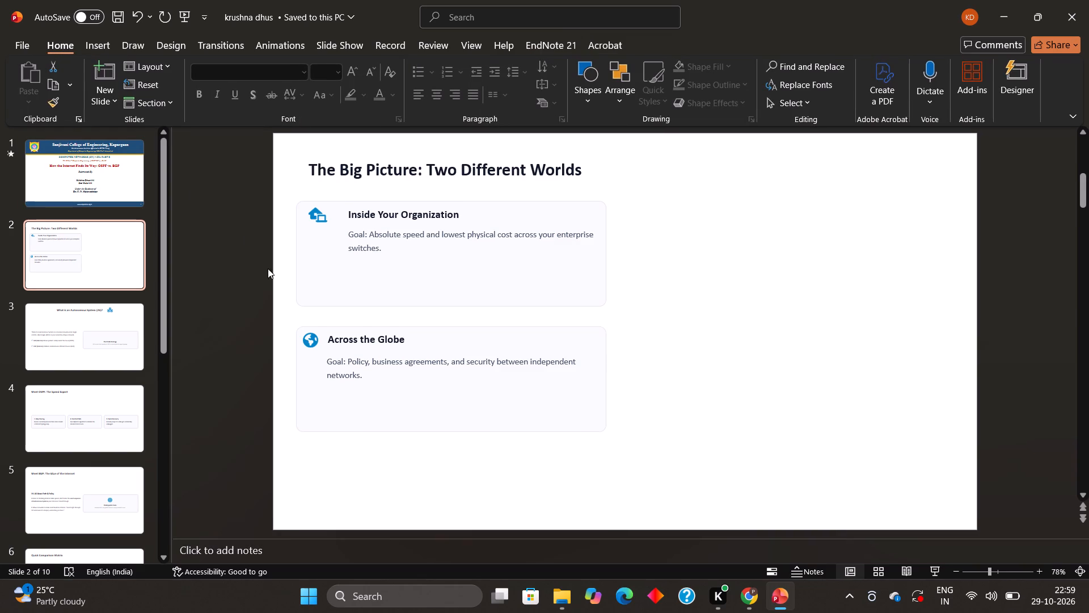
On slide 4, move the title "Meet OSPF: The Speed Expert" to about the slide's horizontal centre and slightly lower.
{"action": "left_click", "coordinate": [144, 336]}
{"action": "left_click", "coordinate": [111, 398]}
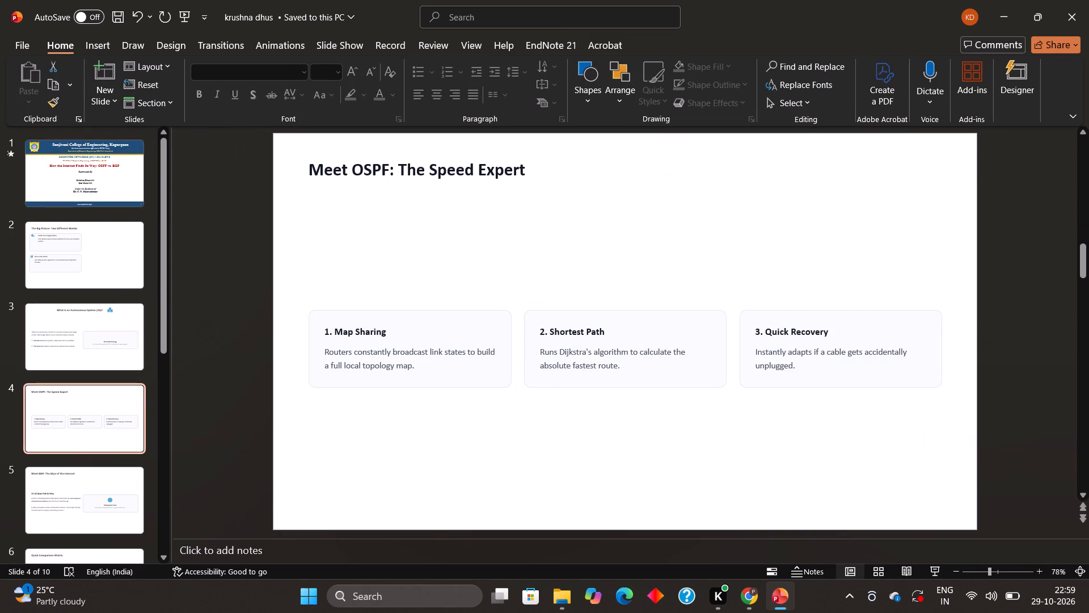
{"action": "left_click", "coordinate": [448, 171]}
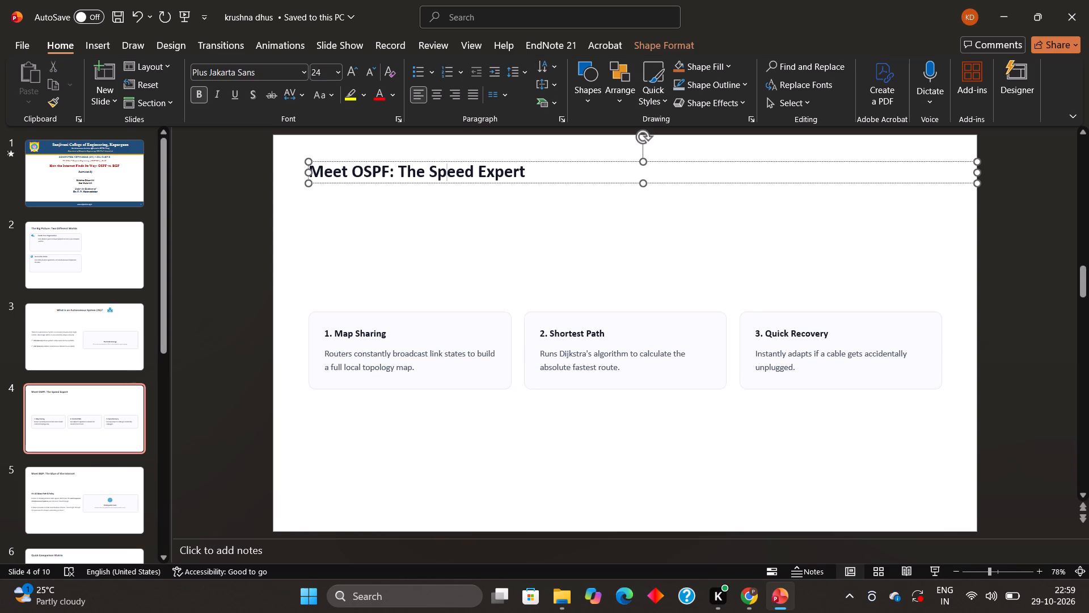
{"action": "left_click_drag", "start_coordinate": [534, 160], "coordinate": [716, 178]}
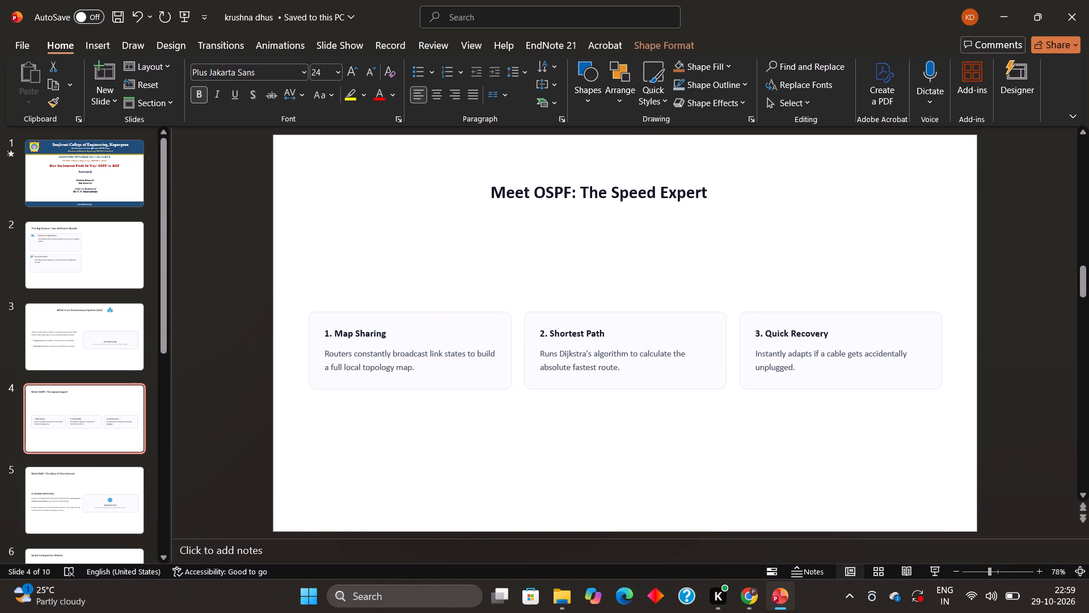
{"action": "left_click_drag", "start_coordinate": [716, 178], "coordinate": [717, 173]}
{"action": "left_click", "coordinate": [585, 243]}
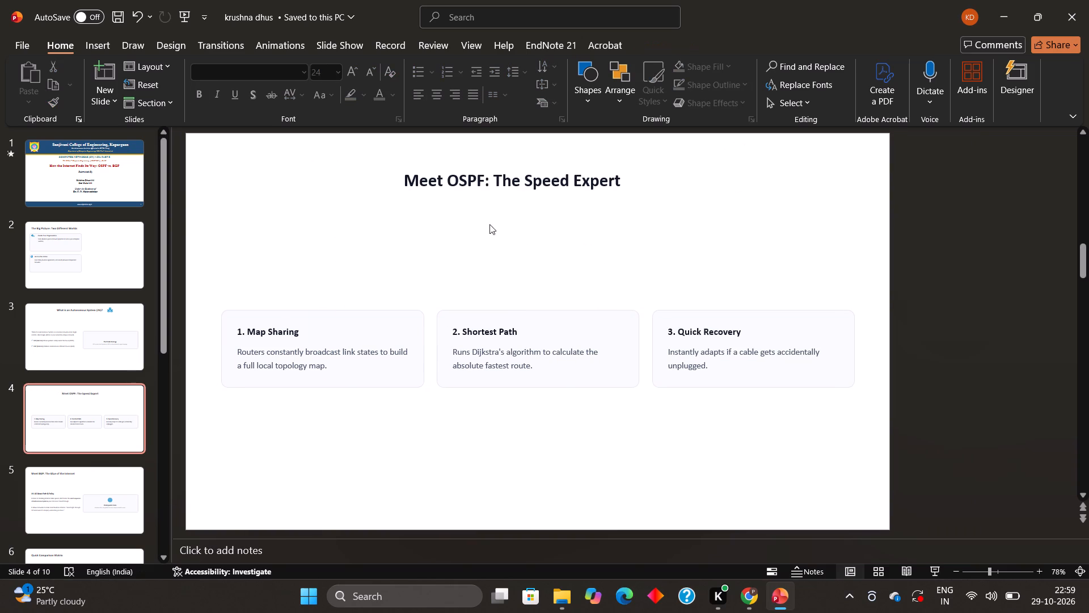
Set the font size of all text on the OSPF slide to 20.
{"action": "left_click", "coordinate": [267, 334]}
{"action": "left_click_drag", "start_coordinate": [267, 334], "coordinate": [308, 371]}
{"action": "left_click", "coordinate": [308, 371]}
{"action": "key", "text": "ctrl+a"}
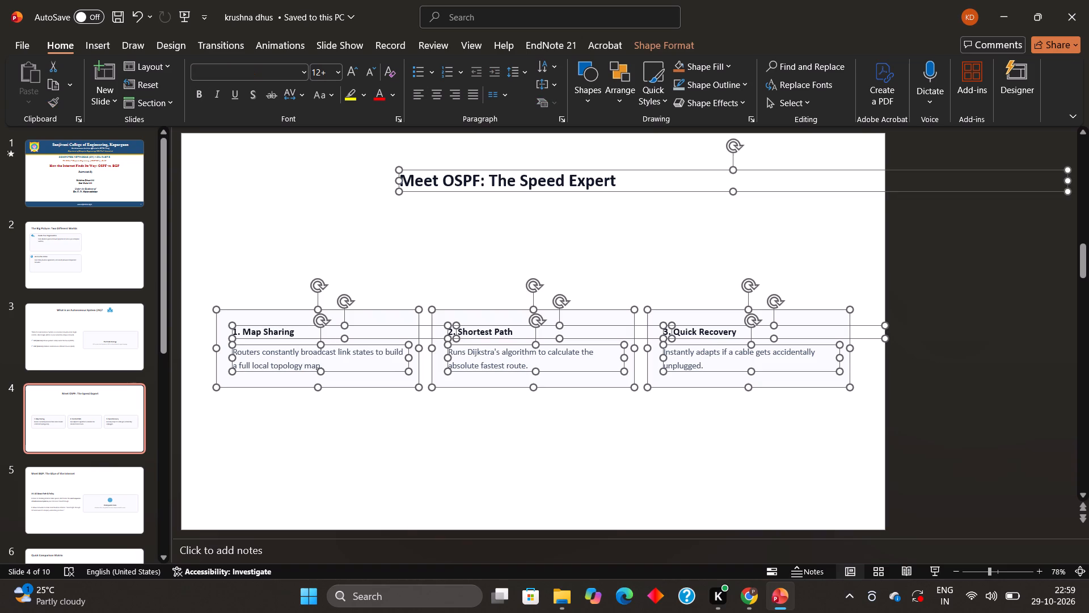
{"action": "left_click", "coordinate": [323, 72]}
{"action": "left_click", "coordinate": [324, 72]}
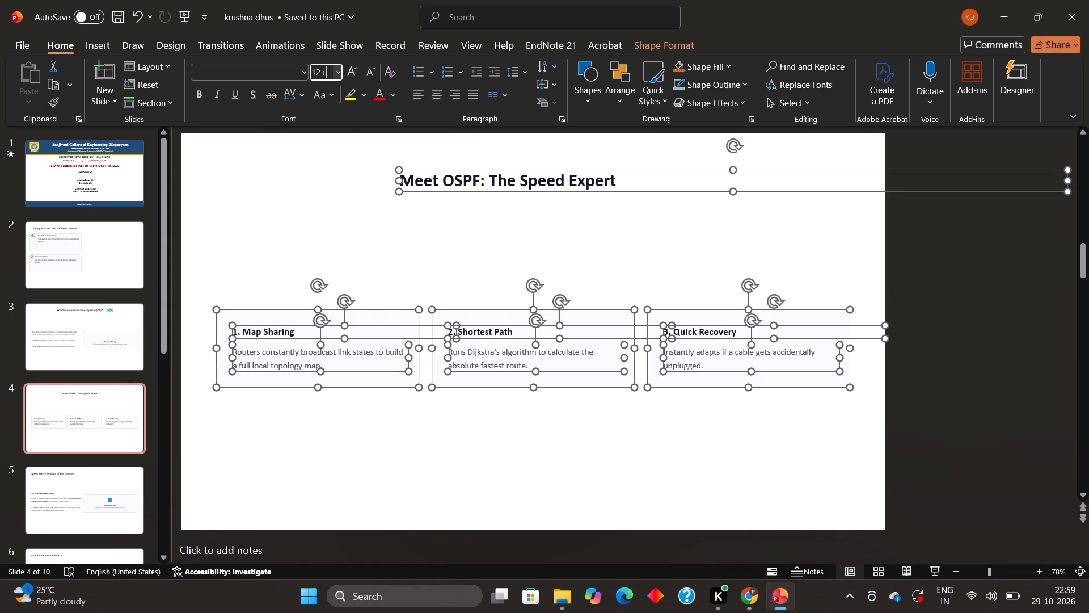
{"action": "left_click", "coordinate": [337, 72]}
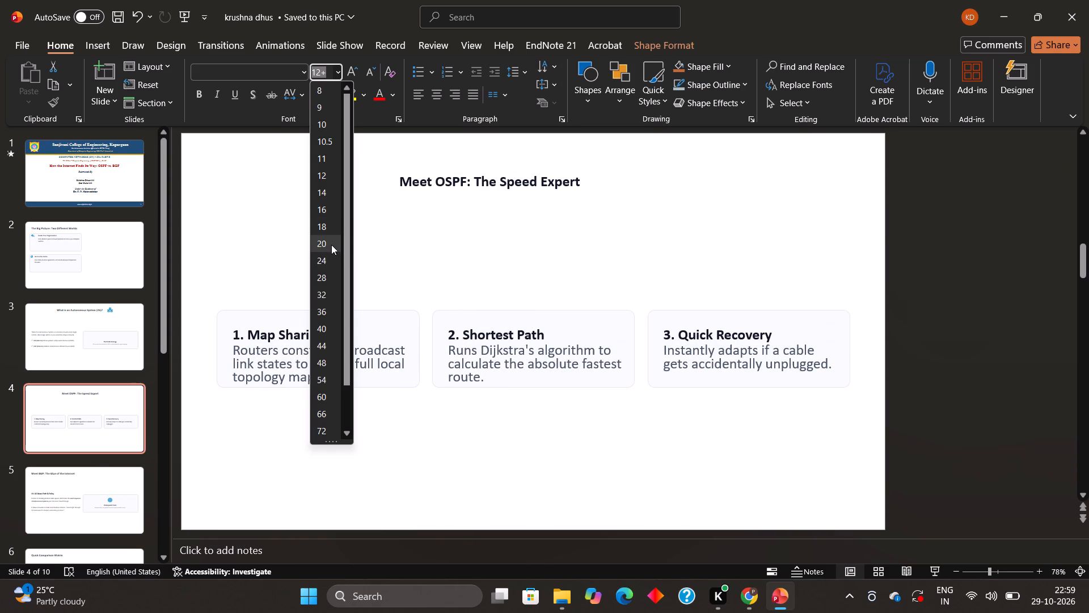
{"action": "left_click", "coordinate": [331, 245]}
{"action": "left_click", "coordinate": [469, 406]}
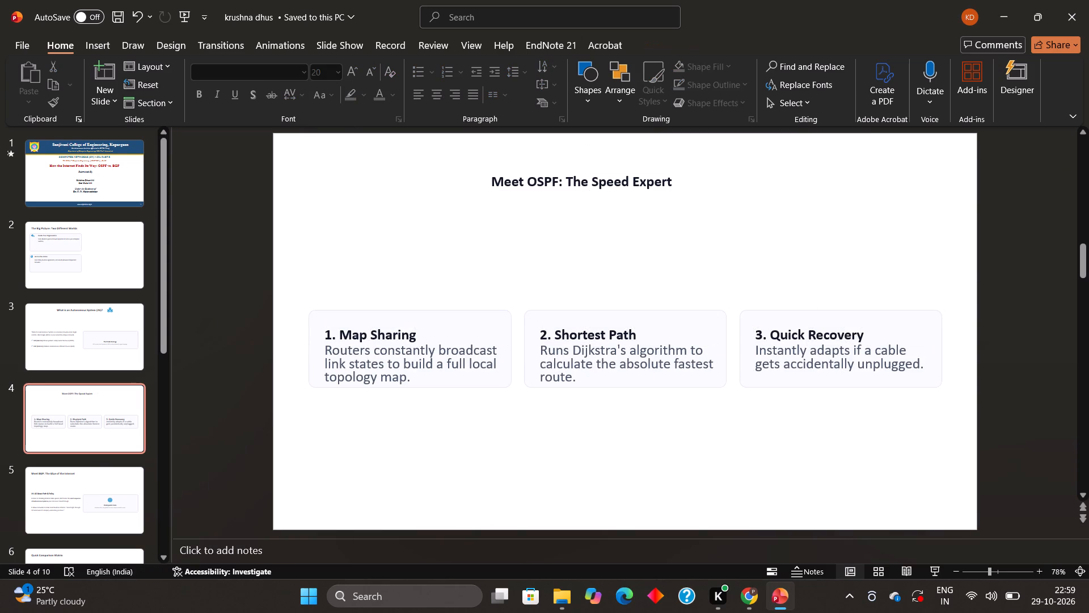
Enlarge the Map Sharing, Shortest Path and Quick Recovery cards to matching sizes, so each extends below its text.
{"action": "left_click", "coordinate": [474, 326]}
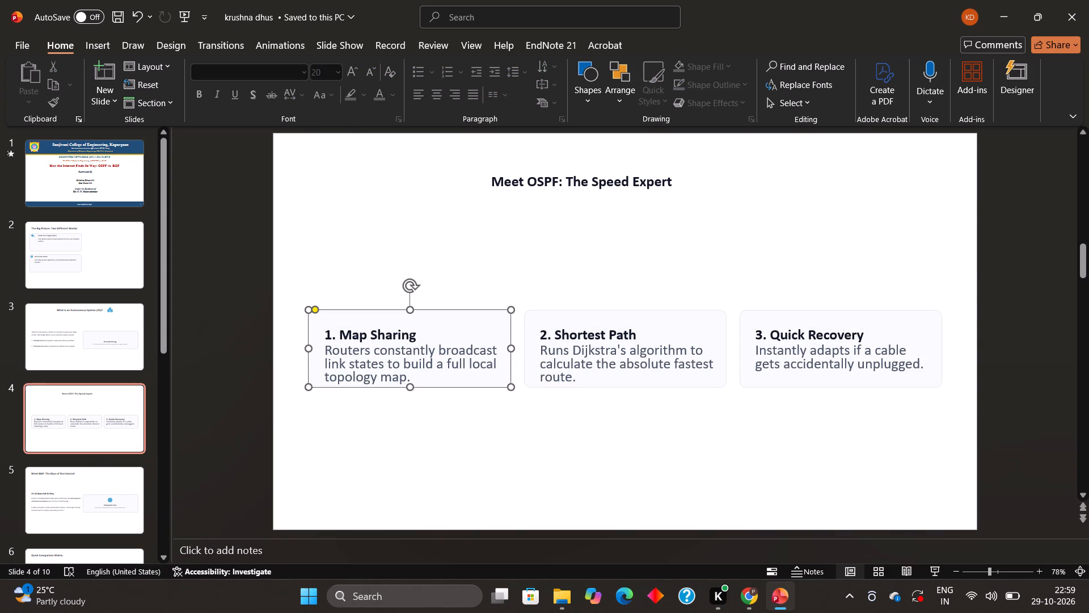
{"action": "left_click_drag", "start_coordinate": [512, 387], "coordinate": [520, 410]}
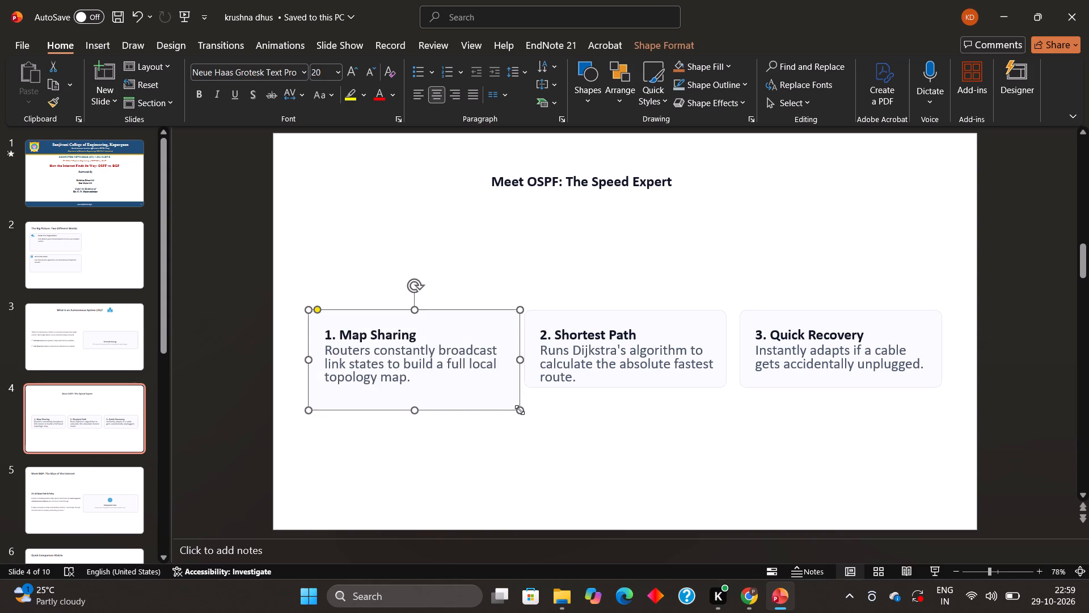
{"action": "left_click_drag", "start_coordinate": [607, 438], "coordinate": [649, 361]}
{"action": "left_click", "coordinate": [649, 361]}
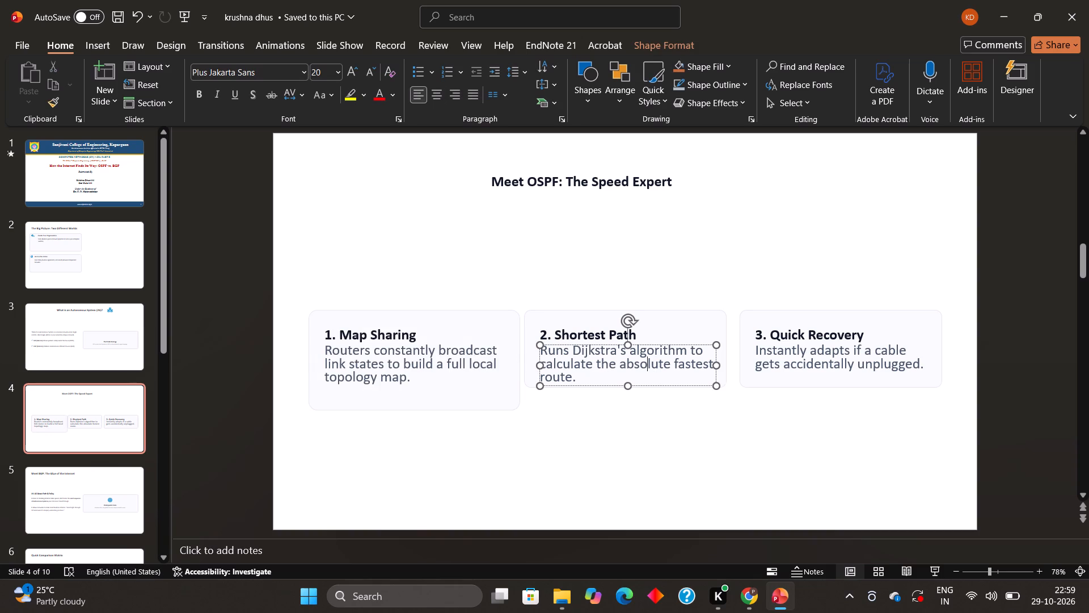
{"action": "left_click", "coordinate": [692, 326]}
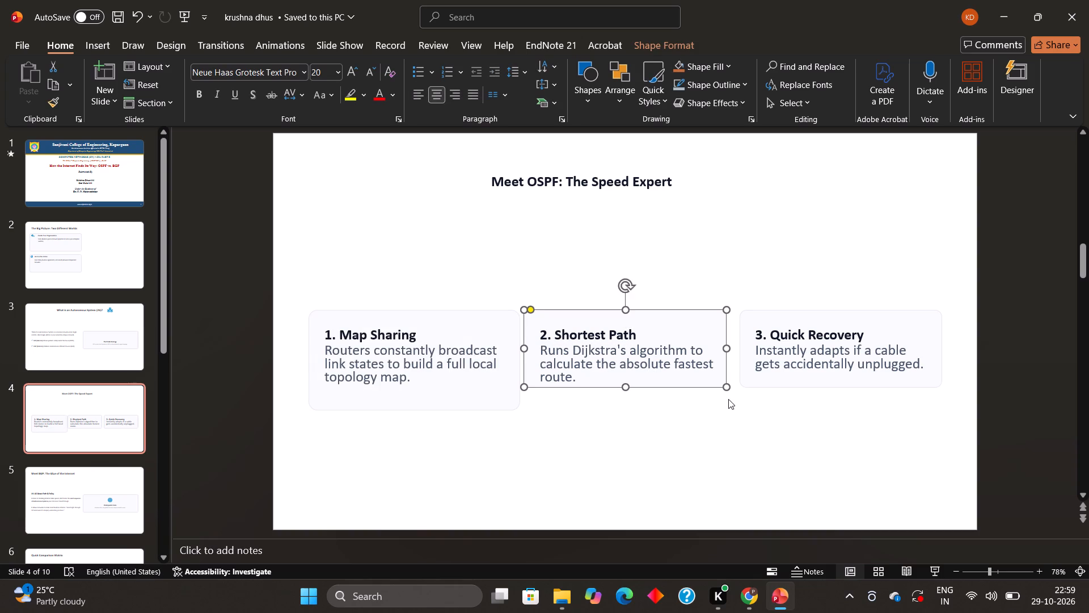
{"action": "left_click_drag", "start_coordinate": [727, 385], "coordinate": [732, 398]}
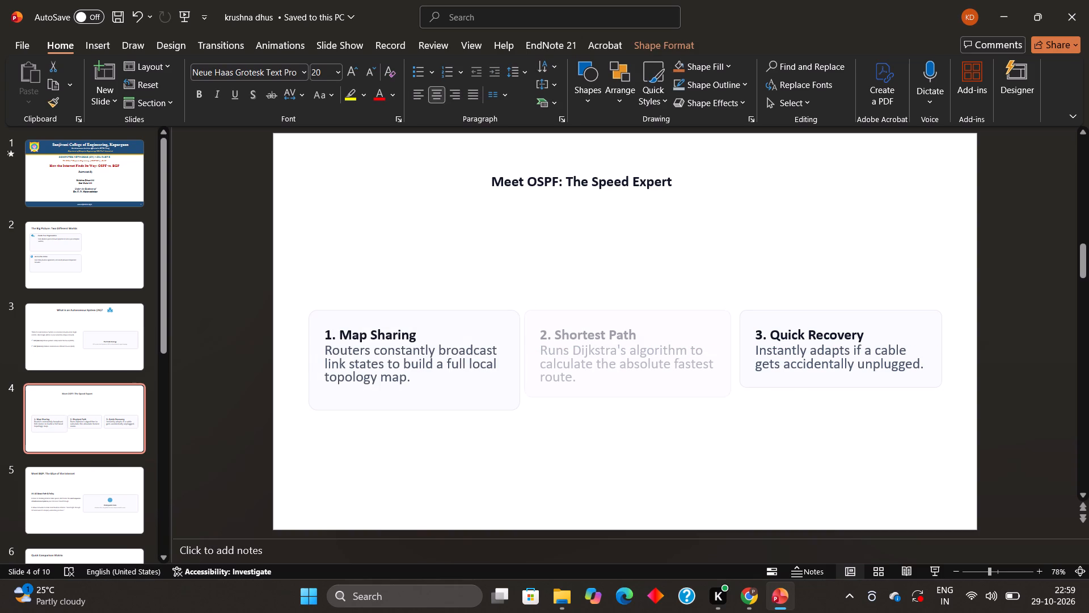
{"action": "left_click_drag", "start_coordinate": [732, 398], "coordinate": [735, 409]}
{"action": "left_click_drag", "start_coordinate": [818, 483], "coordinate": [921, 359]}
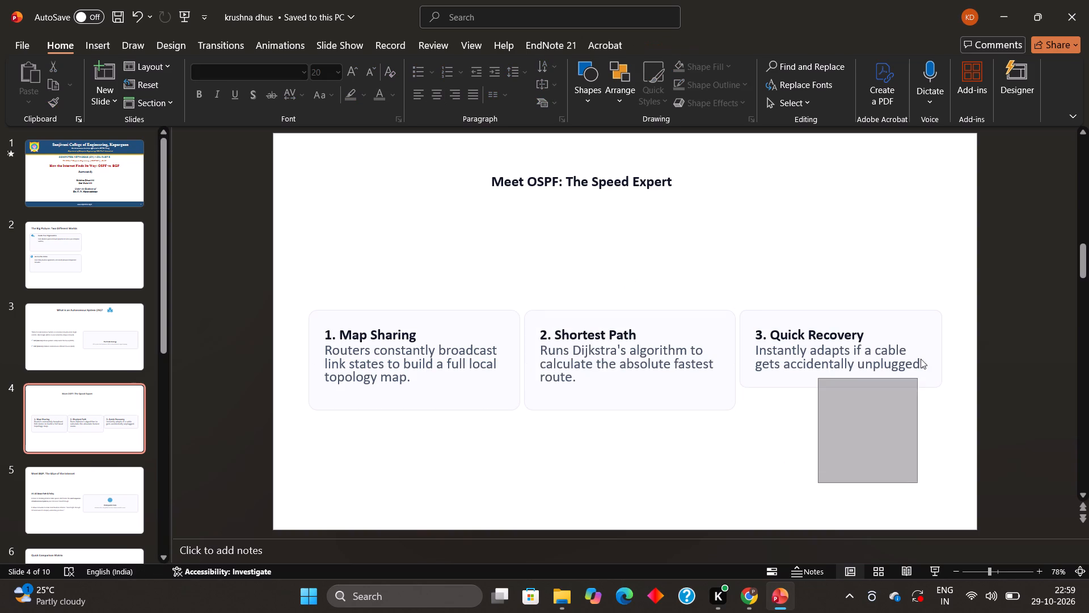
{"action": "left_click_drag", "start_coordinate": [921, 359], "coordinate": [925, 340]}
{"action": "left_click", "coordinate": [925, 340]}
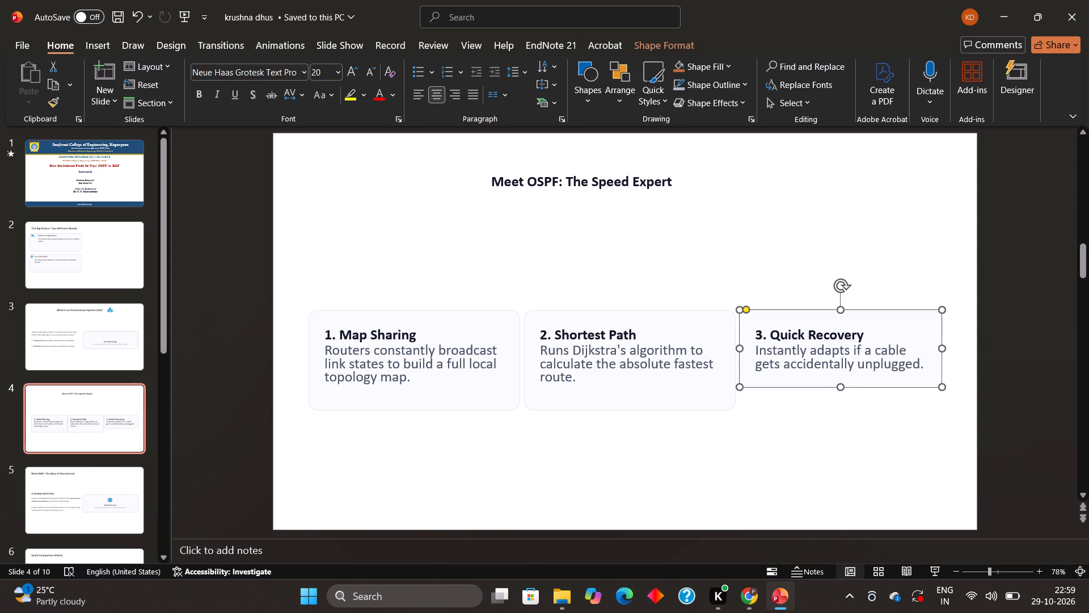
{"action": "left_click_drag", "start_coordinate": [942, 387], "coordinate": [951, 401]}
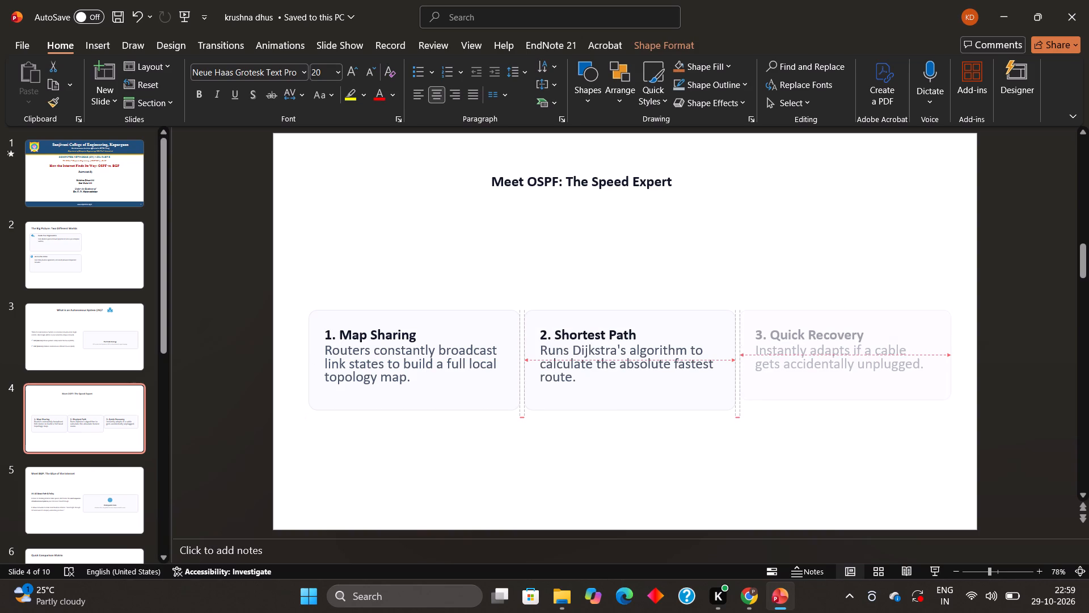
{"action": "left_click_drag", "start_coordinate": [951, 401], "coordinate": [954, 411]}
{"action": "left_click", "coordinate": [750, 432]}
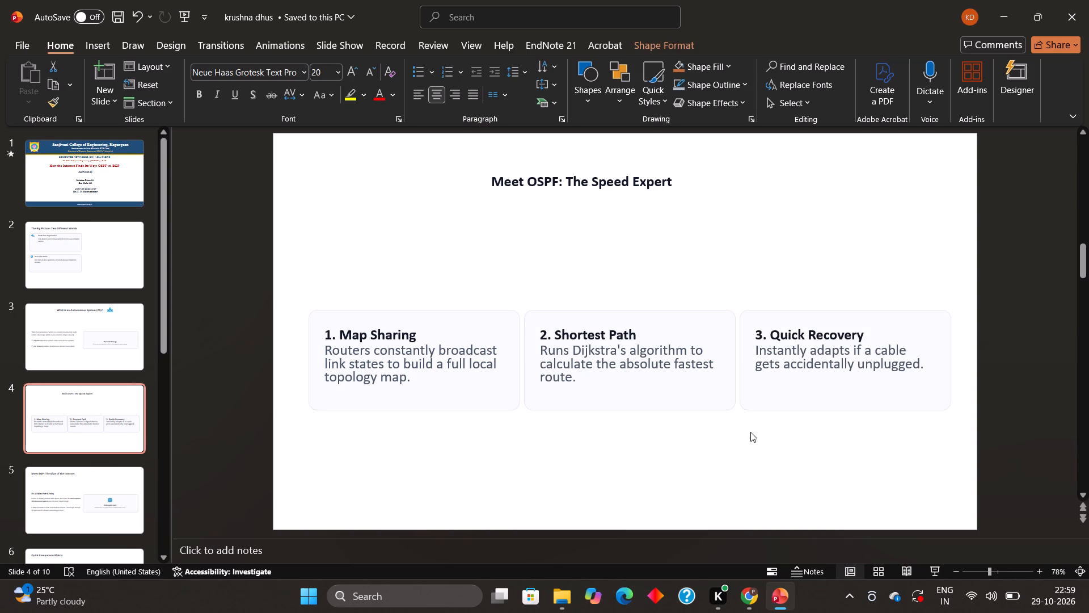
Set the font size of the title "Meet OSPF: The Speed Expert" to 32.
{"action": "left_click", "coordinate": [549, 178]}
{"action": "triple_click", "coordinate": [549, 178]}
{"action": "double_click", "coordinate": [541, 174]}
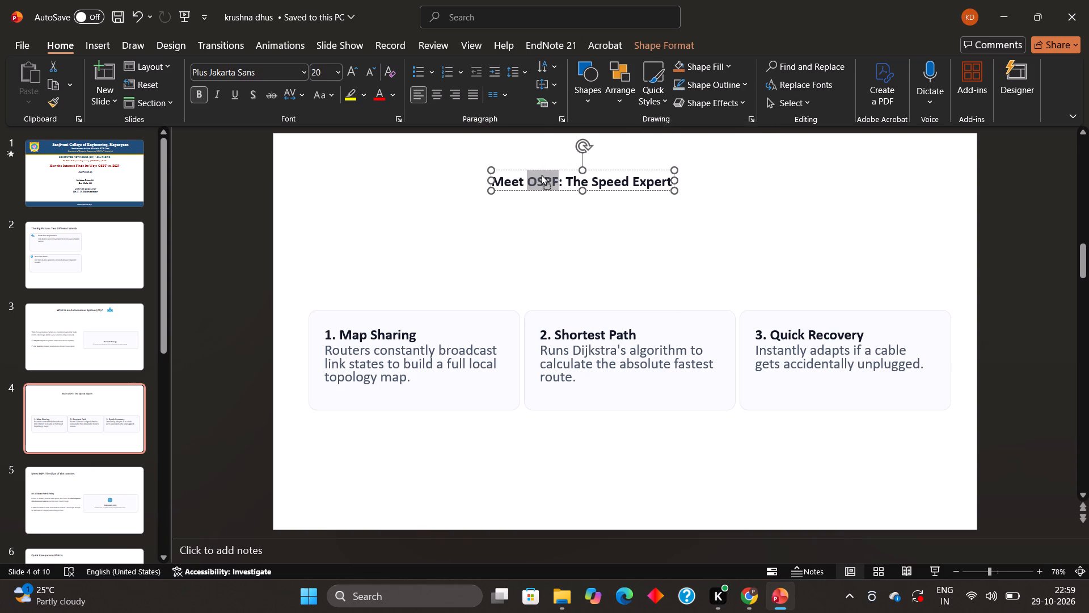
{"action": "triple_click", "coordinate": [541, 174]}
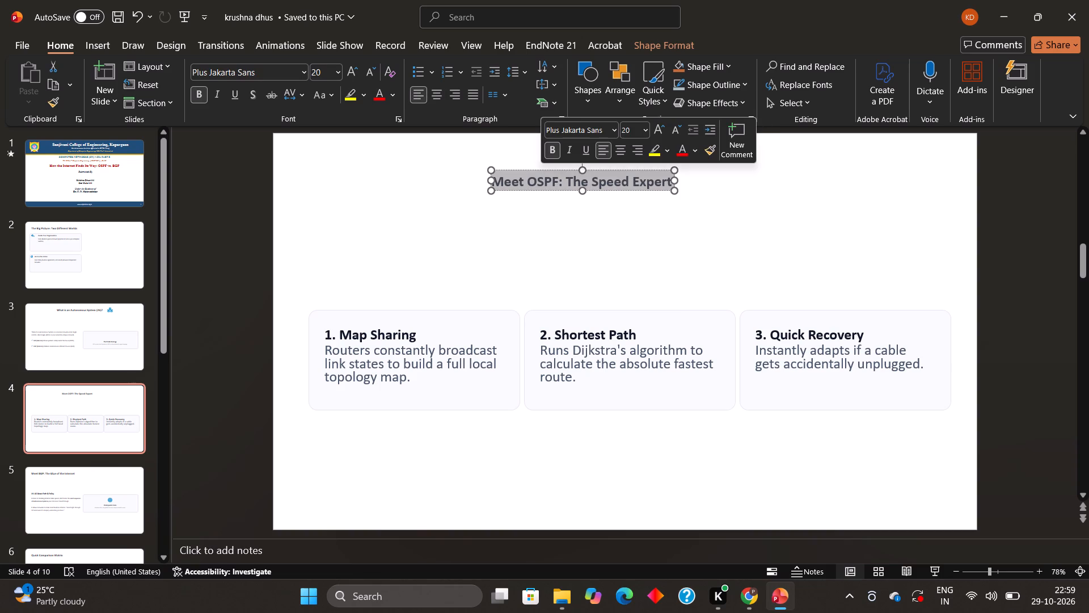
{"action": "left_click", "coordinate": [647, 131]}
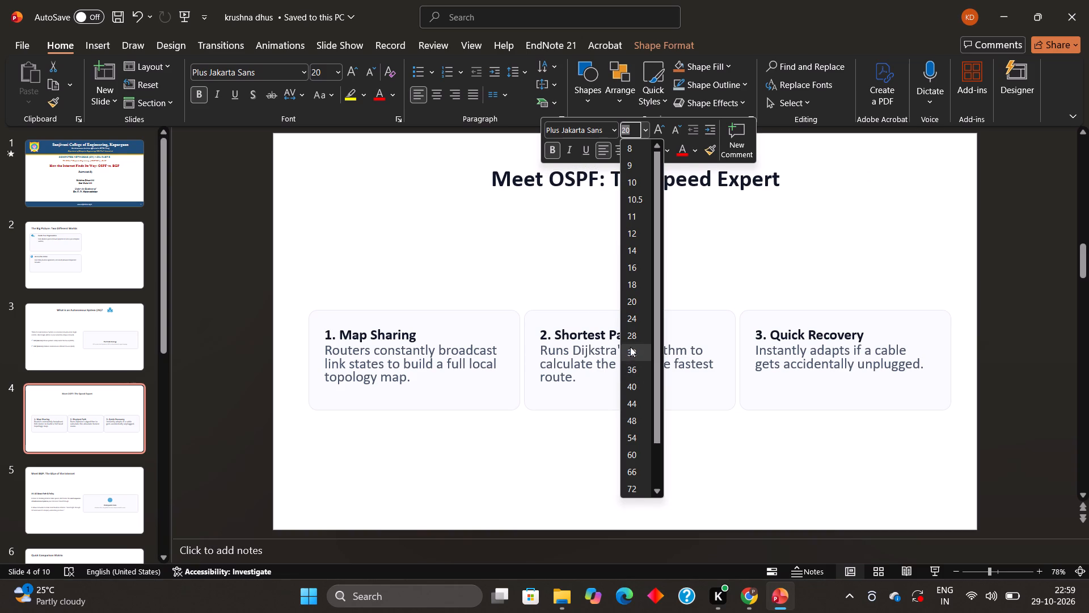
{"action": "left_click", "coordinate": [630, 347]}
{"action": "left_click", "coordinate": [624, 263]}
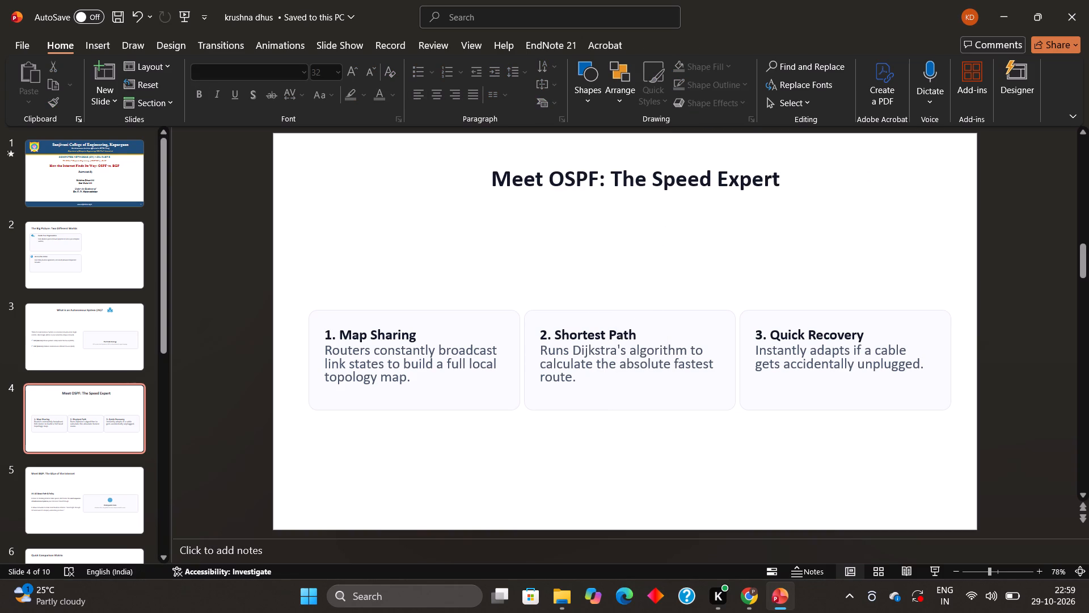
Move the enlarged OSPF title slightly lower and centre it above the three cards.
{"action": "left_click", "coordinate": [671, 183]}
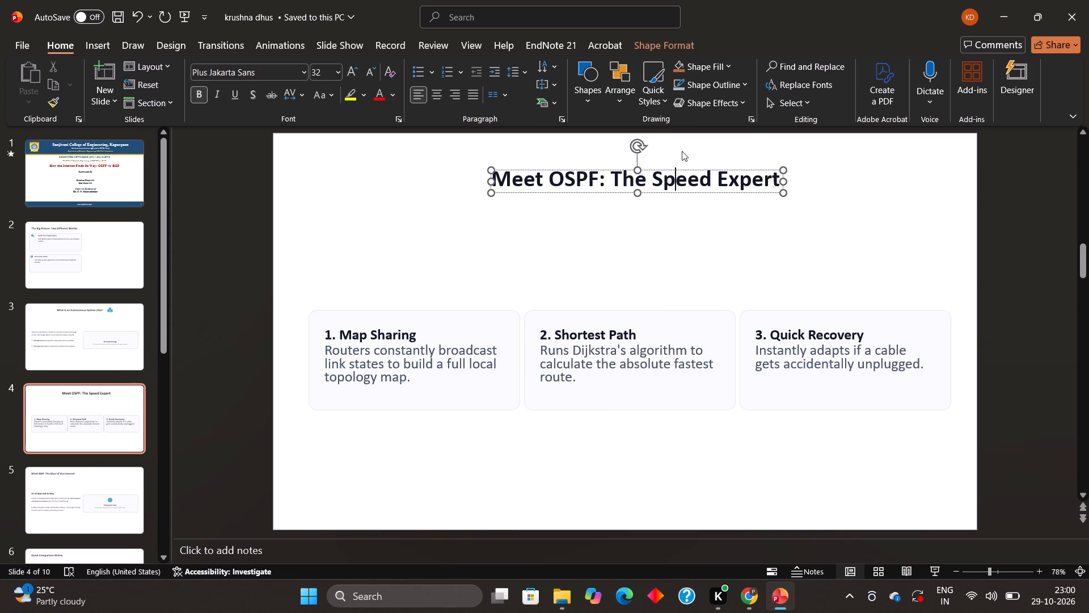
{"action": "left_click_drag", "start_coordinate": [694, 166], "coordinate": [679, 186]}
{"action": "left_click", "coordinate": [422, 222]}
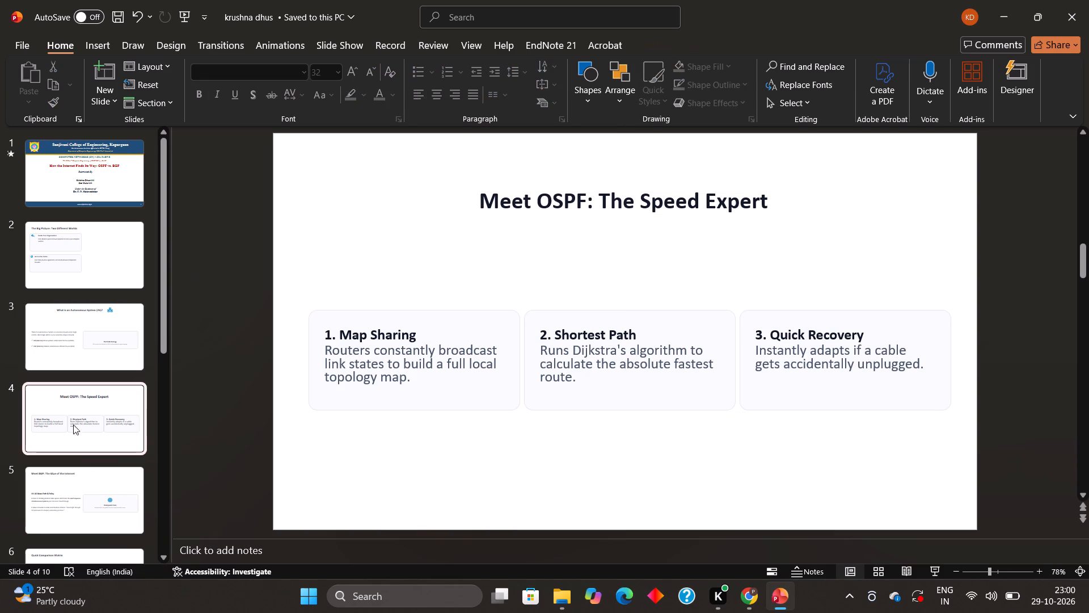
On slide 5, move the title "Meet BGP: The Glue of the Internet" toward the slide's horizontal centre and slightly lower.
{"action": "left_click", "coordinate": [85, 473]}
{"action": "scroll", "coordinate": [85, 473], "scroll_direction": "down", "scroll_amount": 1}
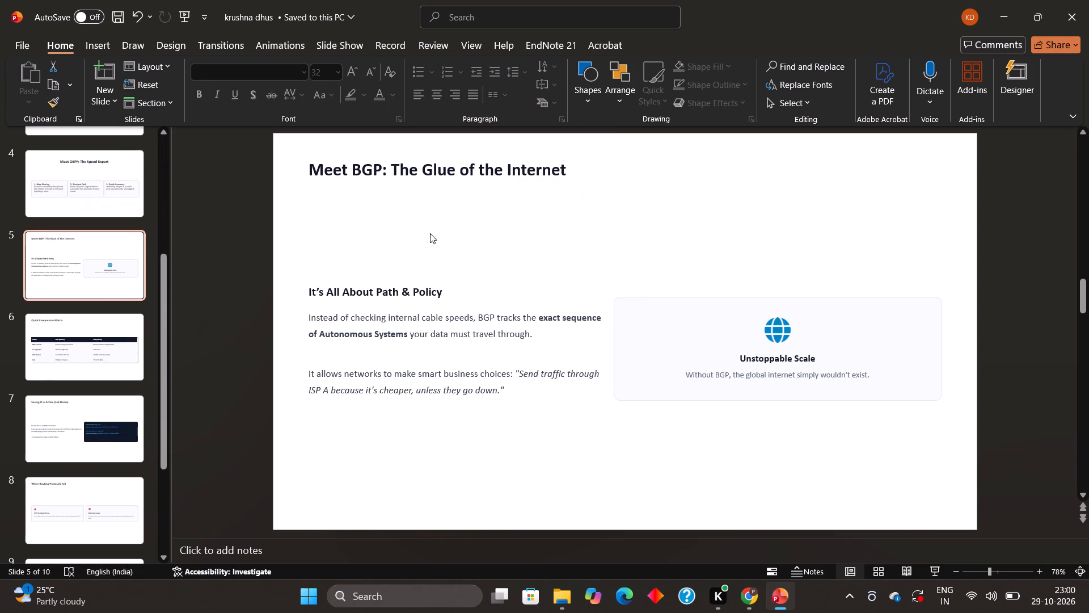
{"action": "left_click", "coordinate": [442, 170]}
{"action": "left_click_drag", "start_coordinate": [496, 157], "coordinate": [662, 170]}
{"action": "left_click", "coordinate": [548, 250]}
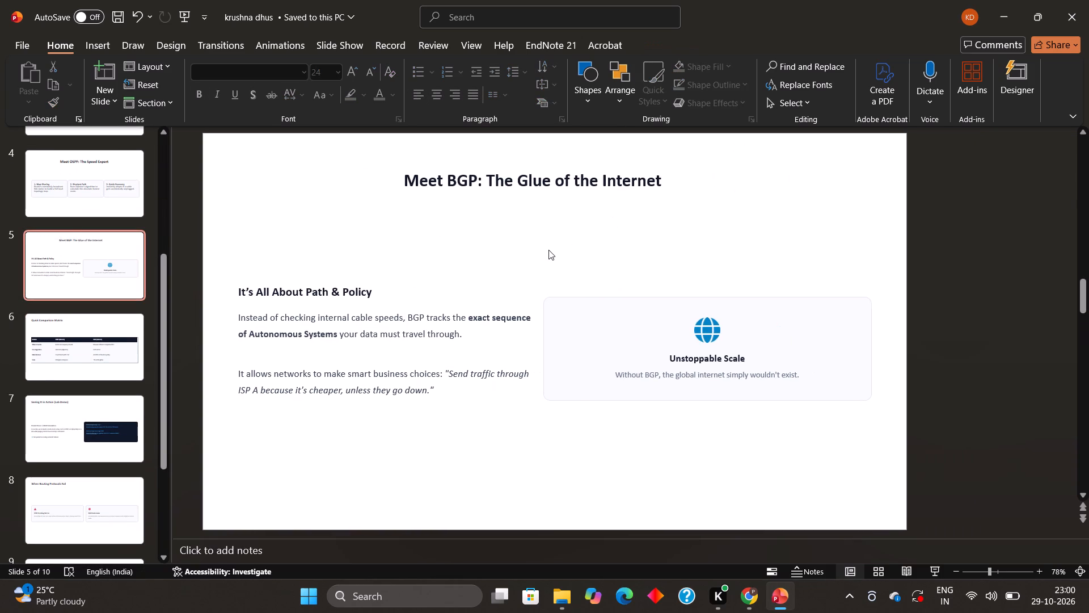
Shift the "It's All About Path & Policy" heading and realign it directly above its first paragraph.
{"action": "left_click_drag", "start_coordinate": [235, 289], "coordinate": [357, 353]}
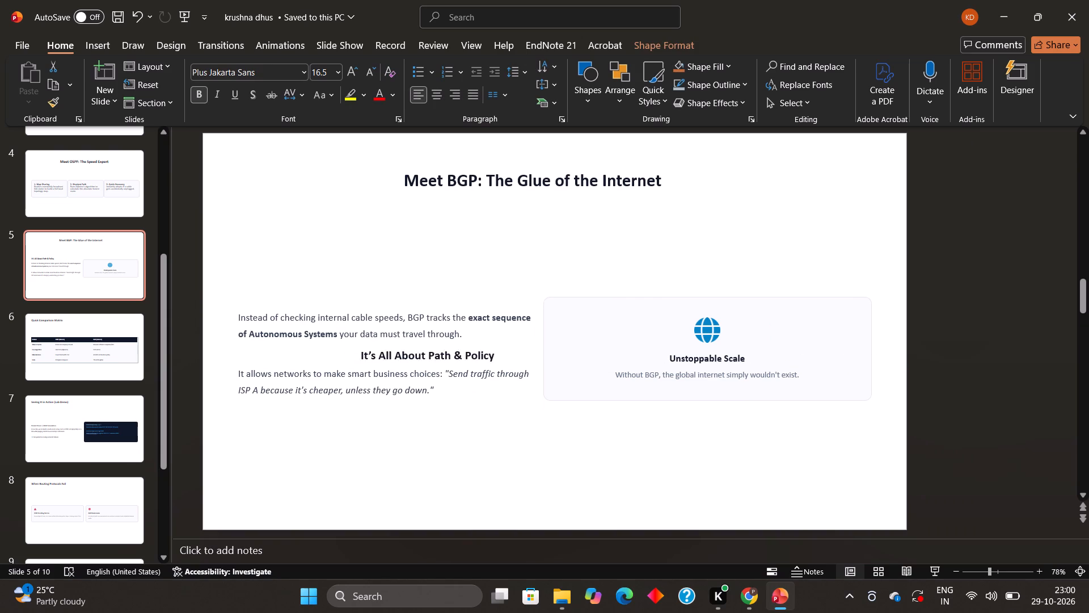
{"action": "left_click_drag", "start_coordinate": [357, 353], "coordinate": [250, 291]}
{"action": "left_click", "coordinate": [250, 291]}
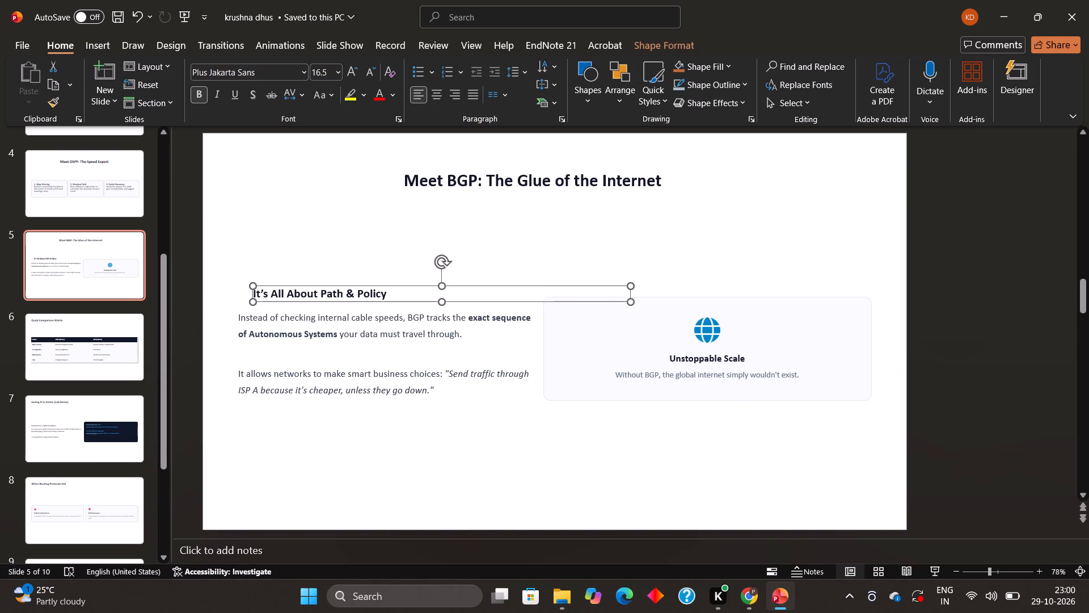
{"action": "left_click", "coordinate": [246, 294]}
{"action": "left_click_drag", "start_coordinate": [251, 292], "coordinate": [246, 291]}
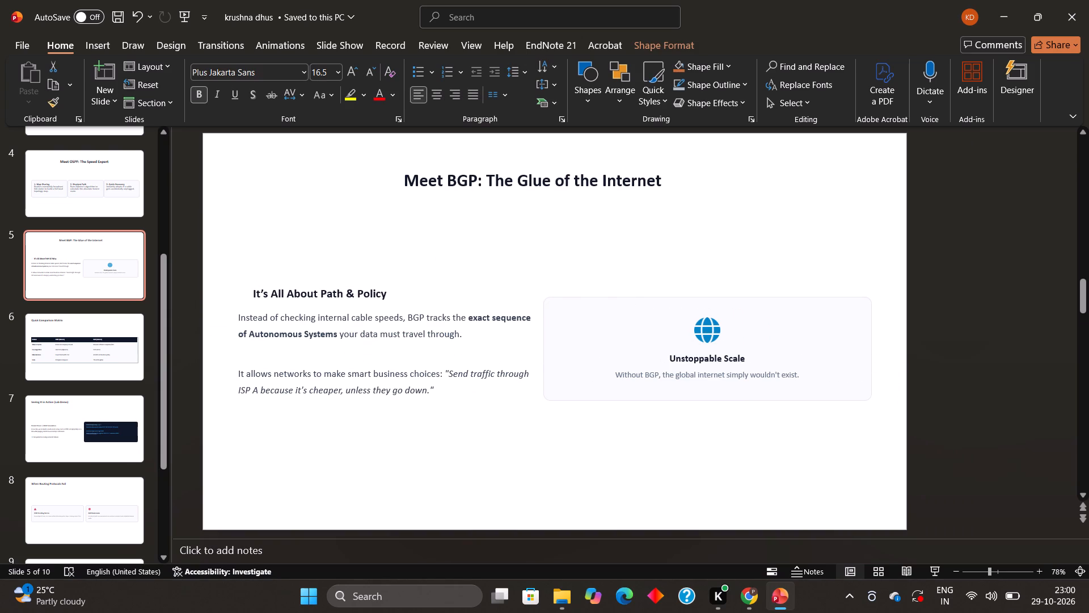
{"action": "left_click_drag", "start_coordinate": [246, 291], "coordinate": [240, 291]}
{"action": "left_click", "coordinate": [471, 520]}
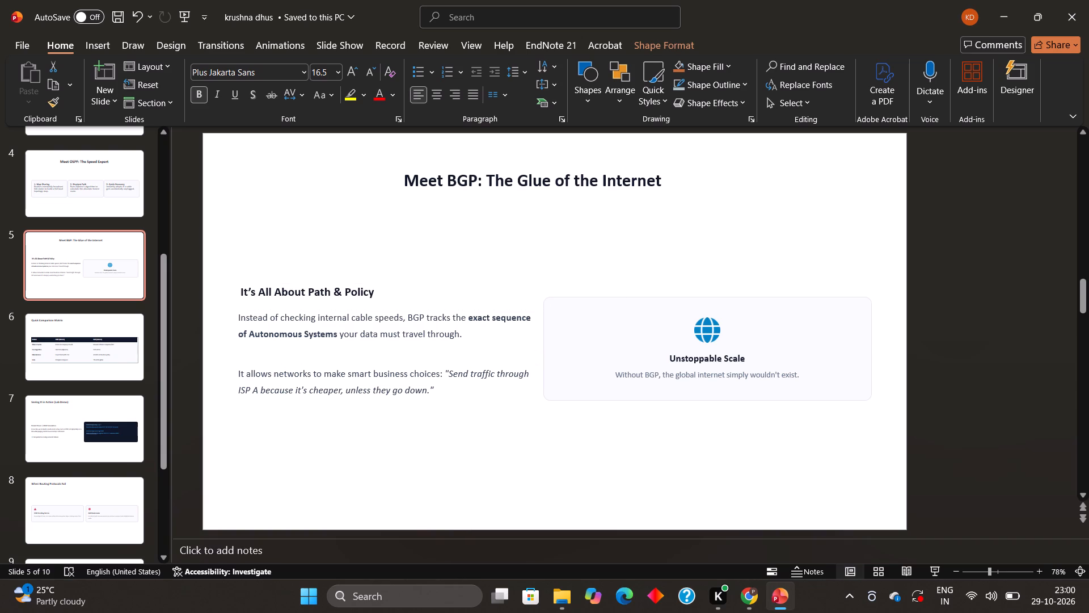
Set the font size of all text on the BGP slide to 20.
{"action": "left_click", "coordinate": [399, 328]}
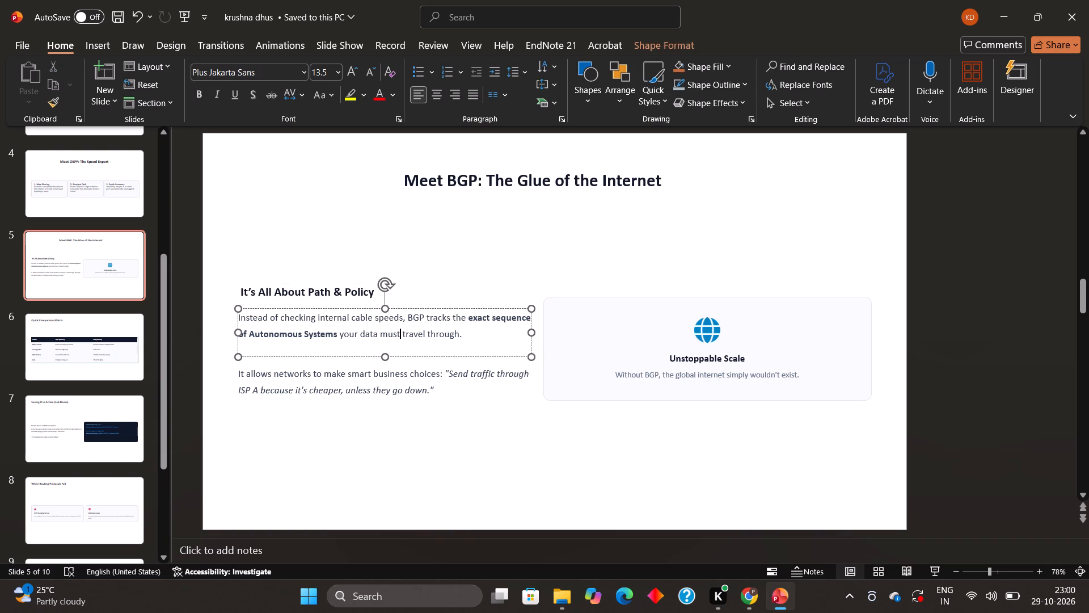
{"action": "left_click", "coordinate": [427, 426]}
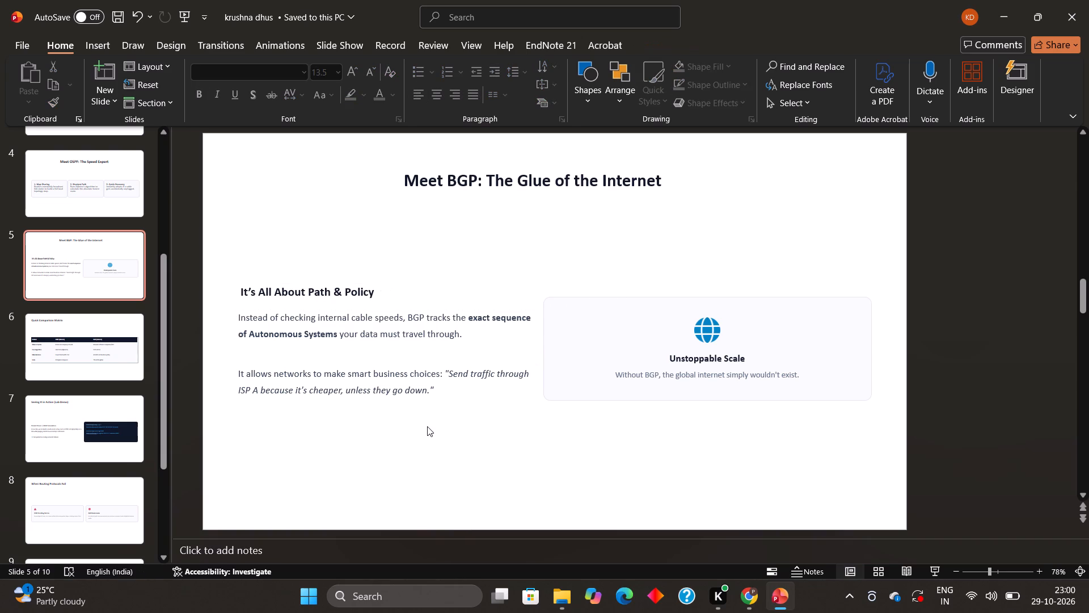
{"action": "key", "text": "ctrl+a"}
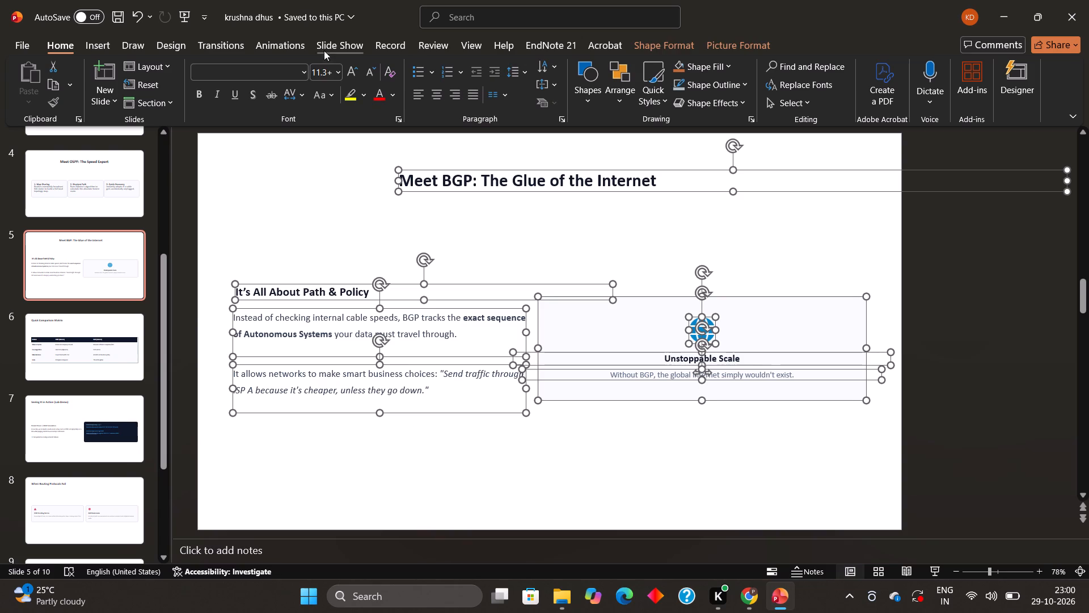
{"action": "left_click", "coordinate": [334, 70]}
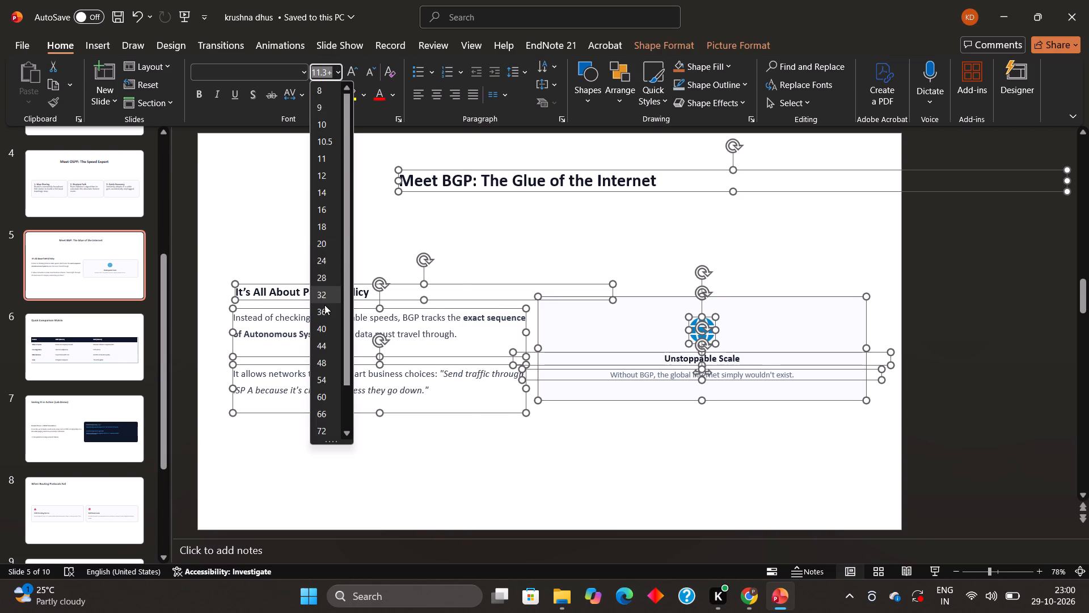
{"action": "left_click", "coordinate": [324, 242]}
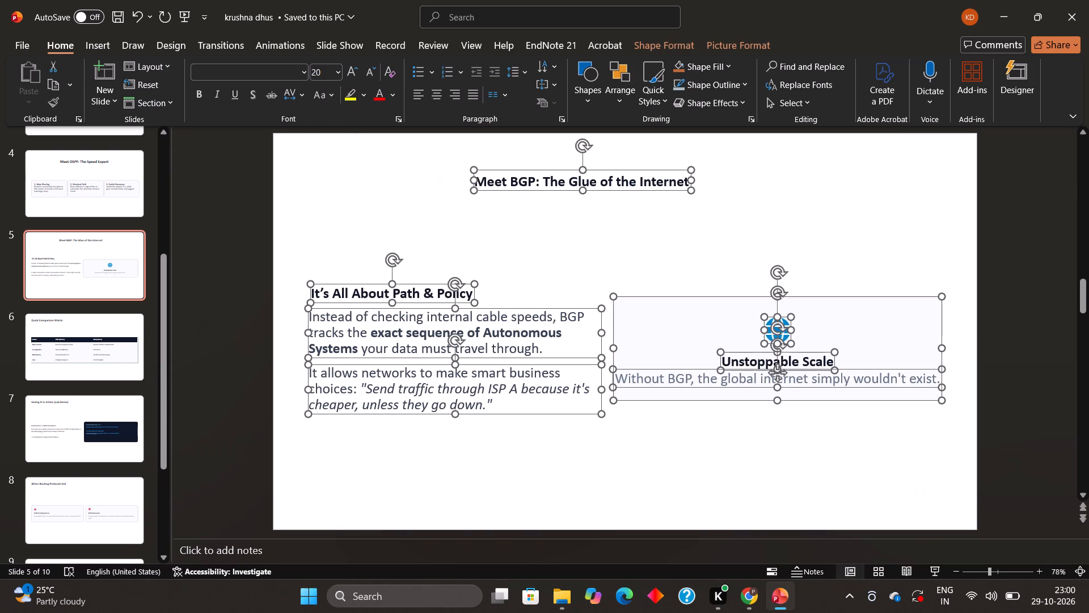
{"action": "left_click", "coordinate": [457, 457]}
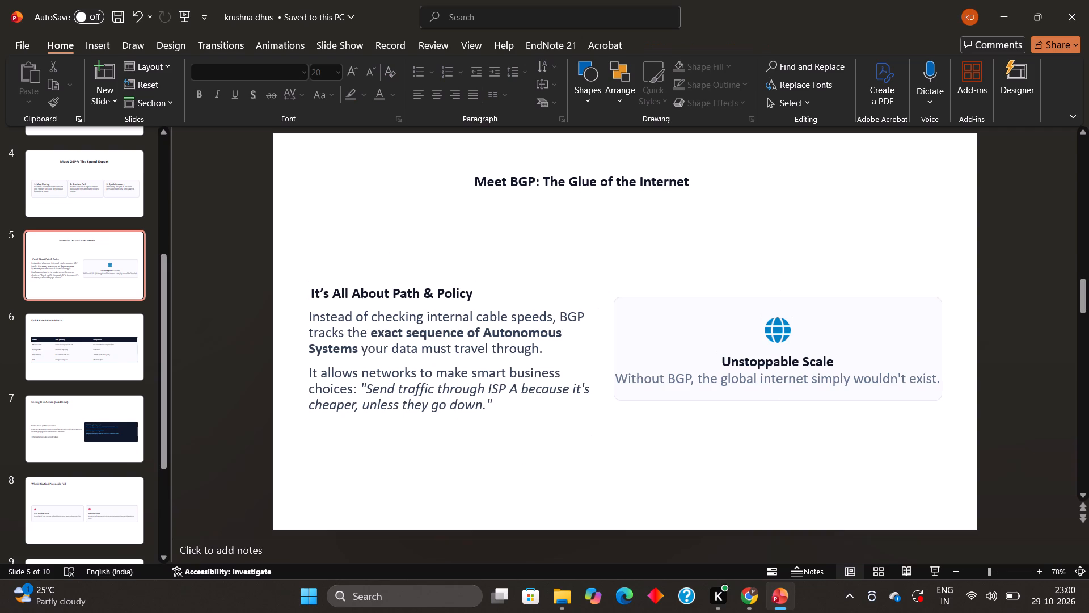
Set the font size of the slide 5 title "Meet BGP: The Glue of the Internet" to 32.
{"action": "left_click", "coordinate": [647, 186]}
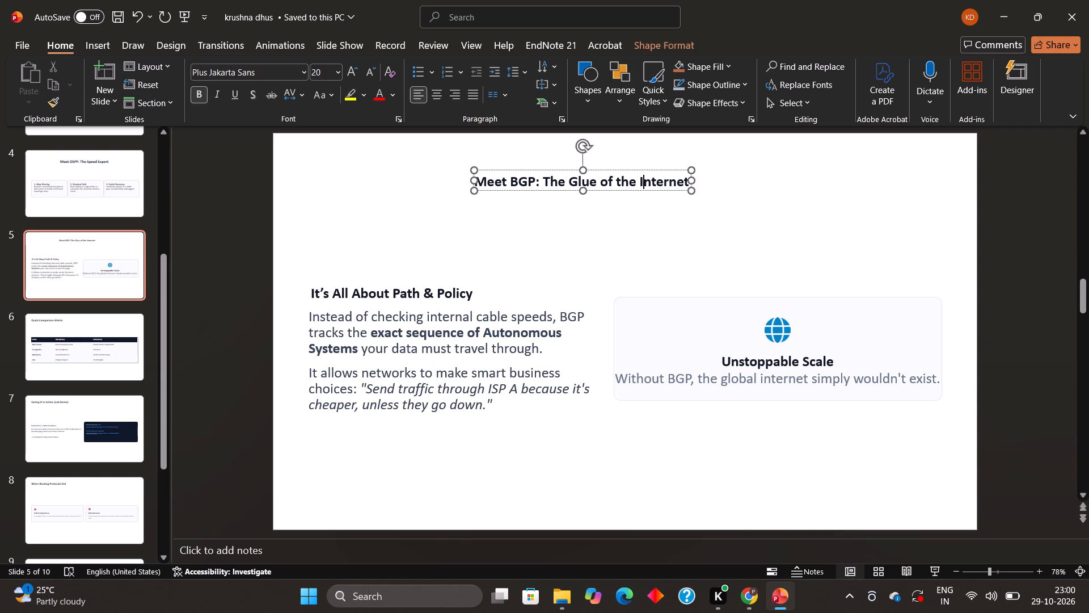
{"action": "left_click", "coordinate": [333, 71]}
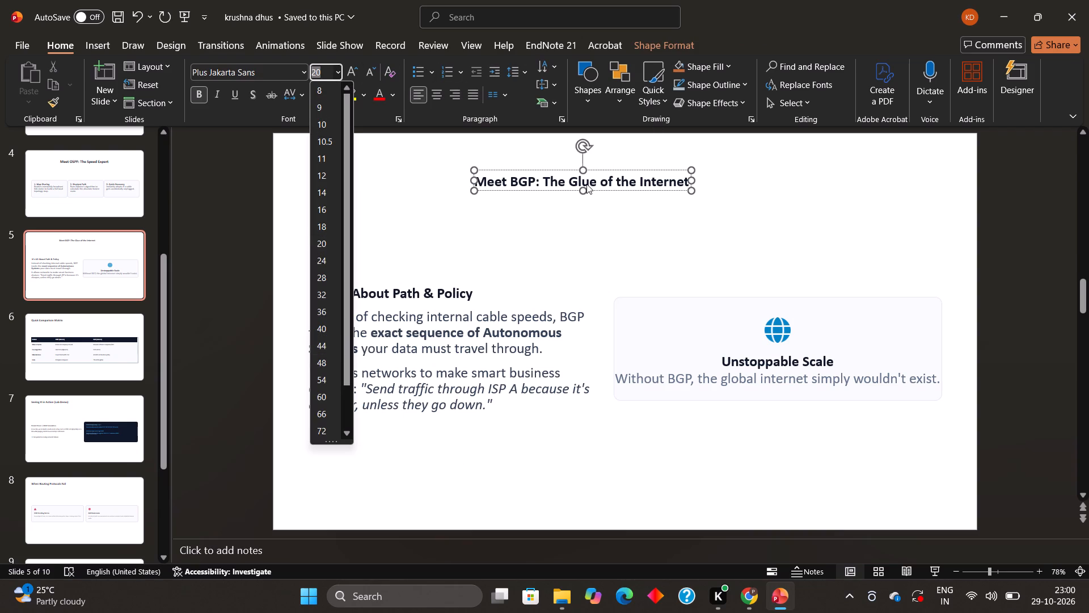
{"action": "left_click", "coordinate": [535, 211]}
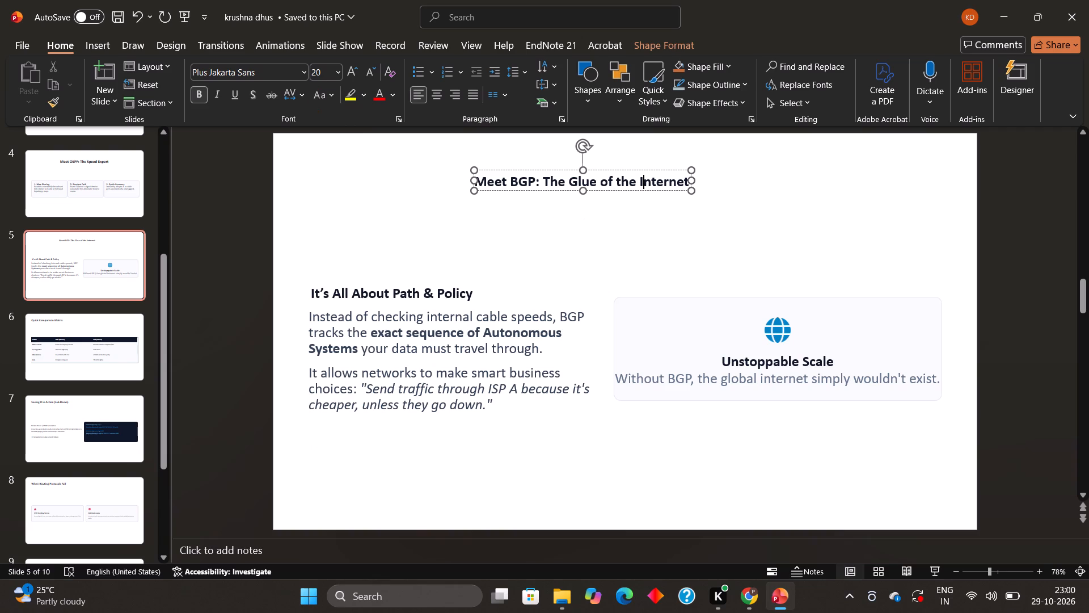
{"action": "left_click", "coordinate": [567, 184]}
{"action": "key", "text": "ctrl+a"}
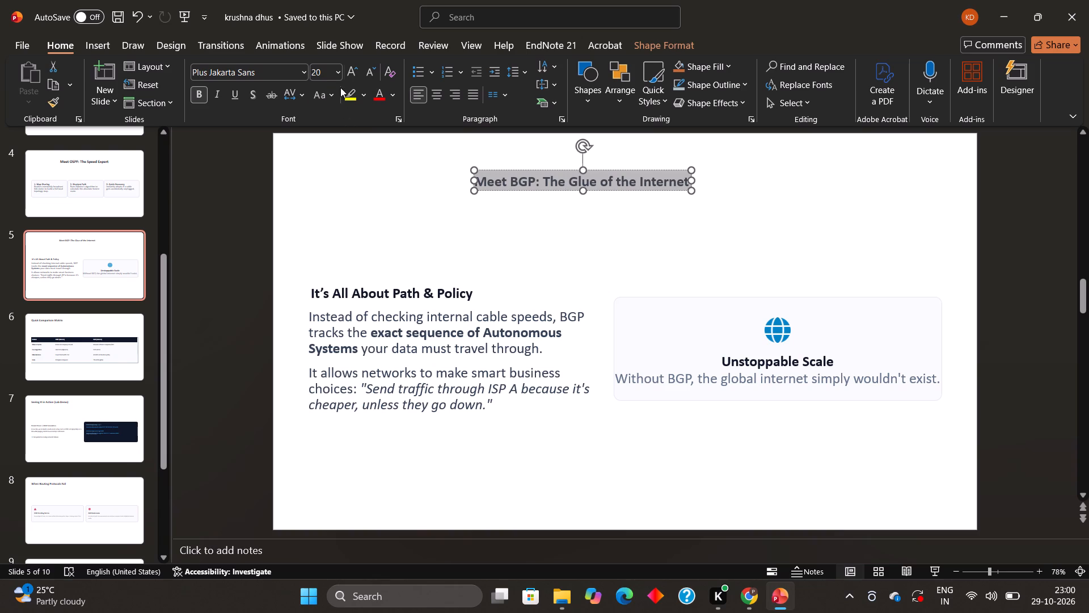
{"action": "left_click", "coordinate": [340, 69]}
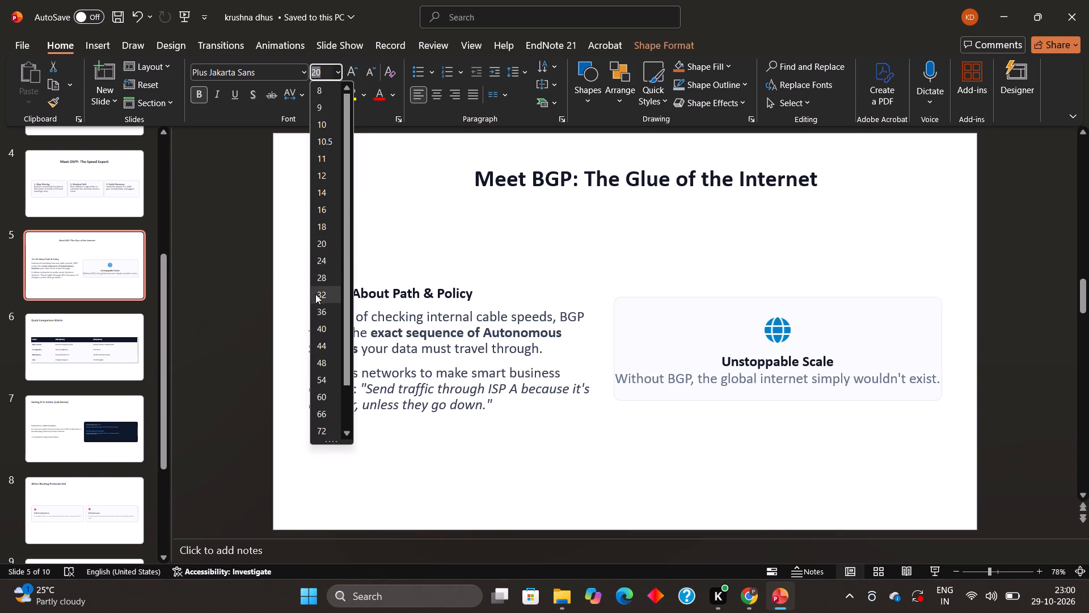
{"action": "left_click", "coordinate": [319, 295]}
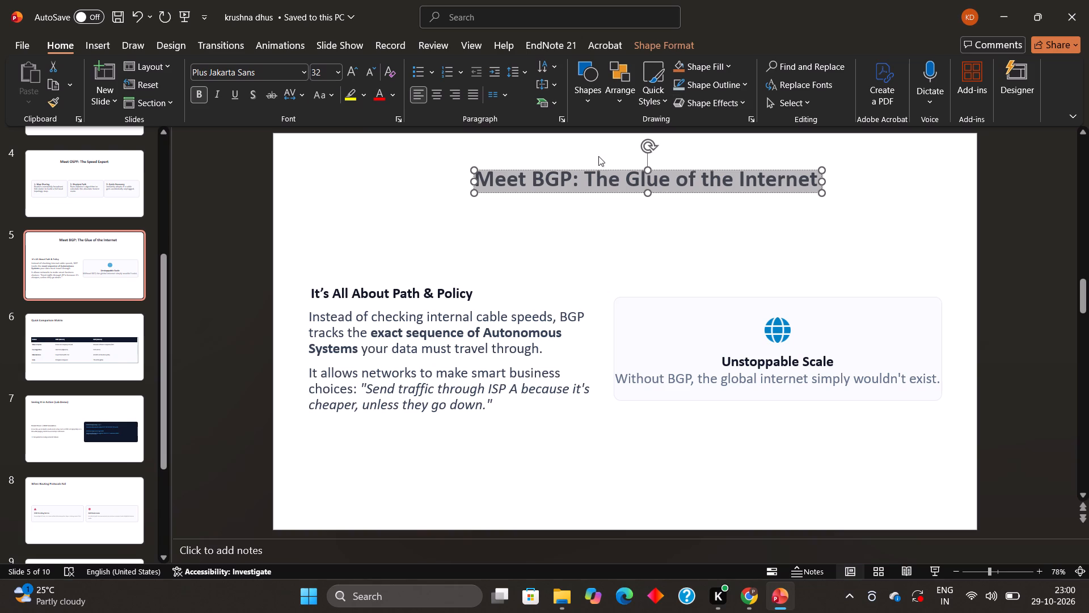
Move the enlarged BGP title slightly lower and centre it horizontally on the slide.
{"action": "left_click_drag", "start_coordinate": [585, 170], "coordinate": [552, 190]}
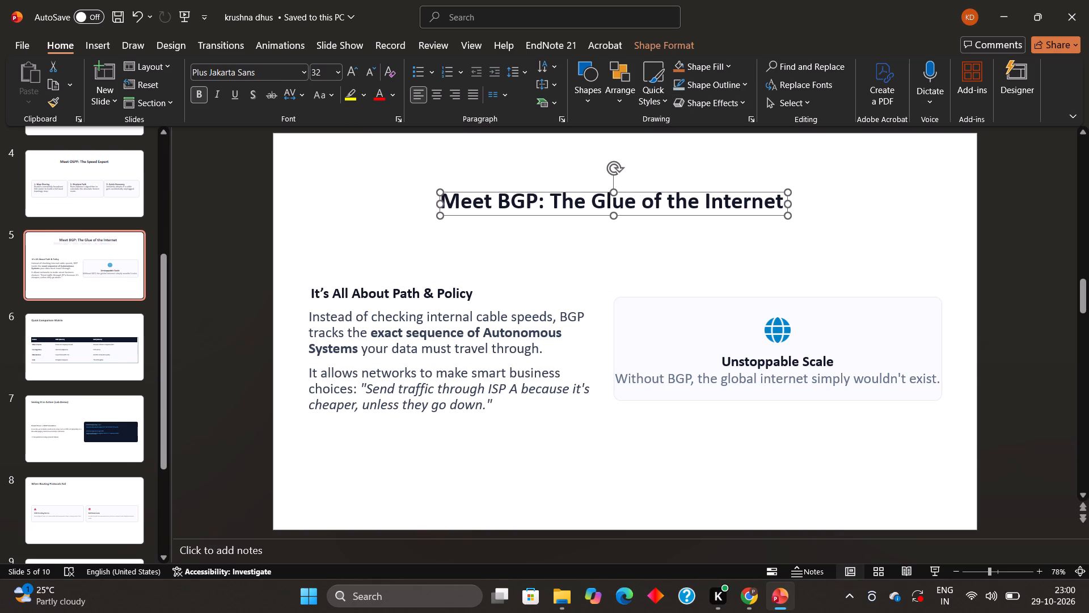
{"action": "left_click", "coordinate": [531, 450]}
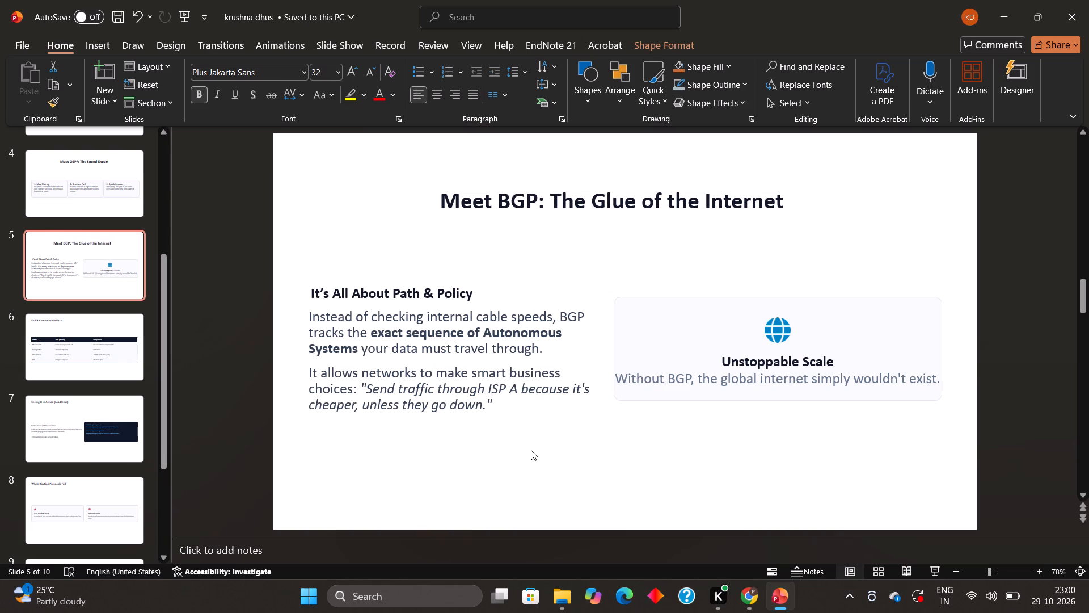
On slide 10, delete the subtitle text asking for questions or thoughts on how routers talk.
{"action": "scroll", "coordinate": [99, 434], "scroll_direction": "down", "scroll_amount": 3}
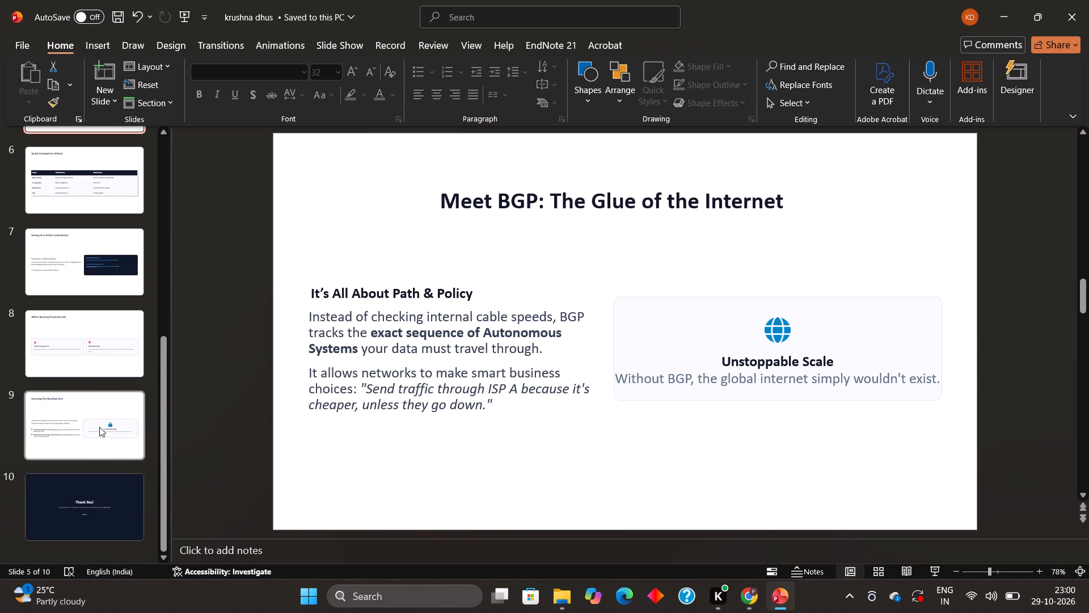
{"action": "right_click", "coordinate": [78, 555]}
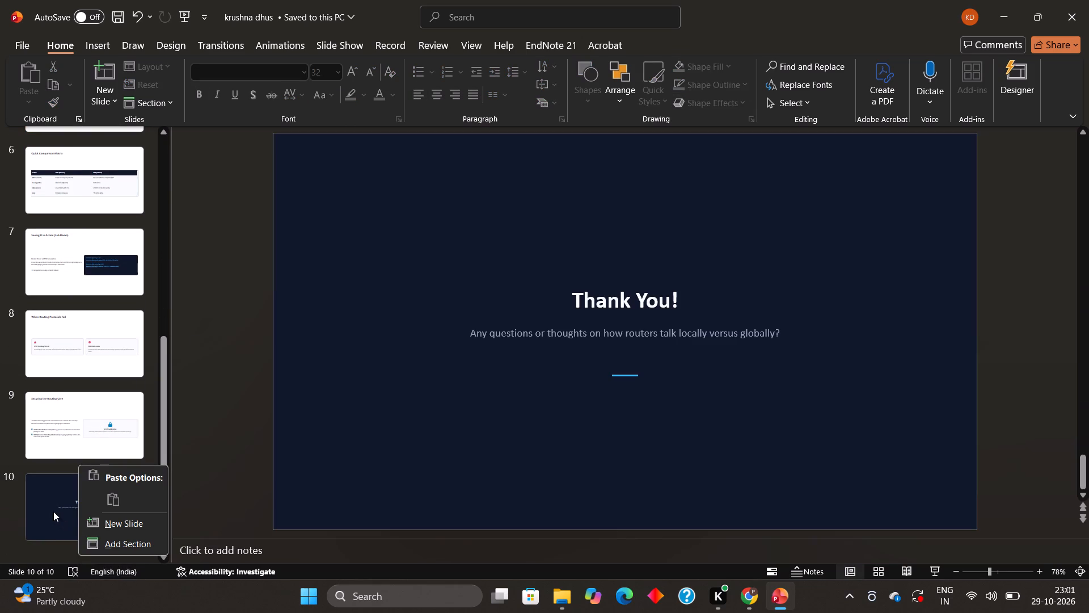
{"action": "left_click", "coordinate": [53, 511]}
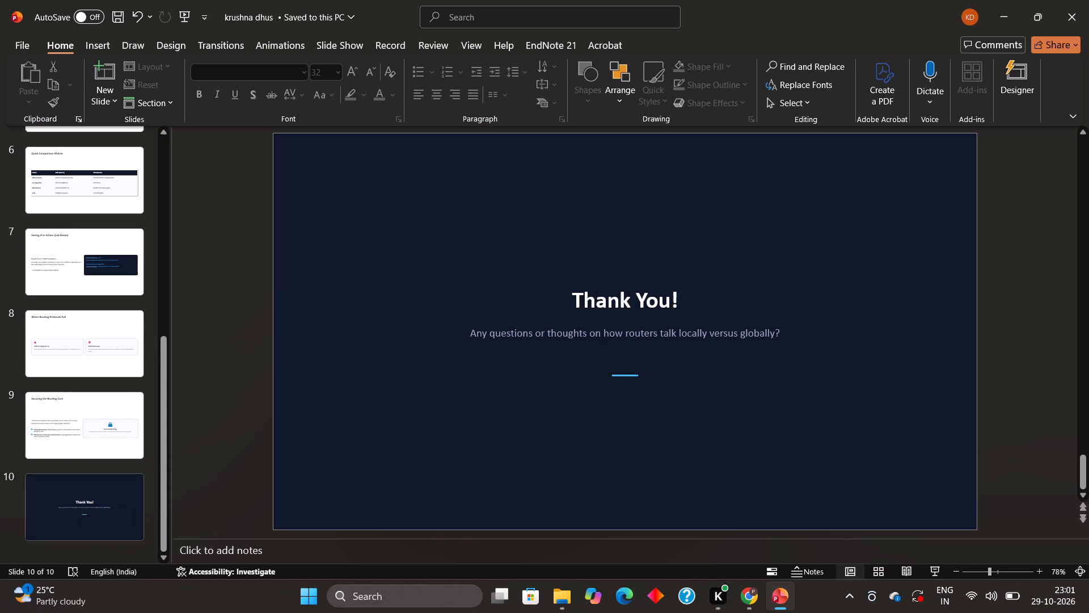
{"action": "left_click", "coordinate": [492, 332]}
{"action": "key", "text": "ctrl+a"}
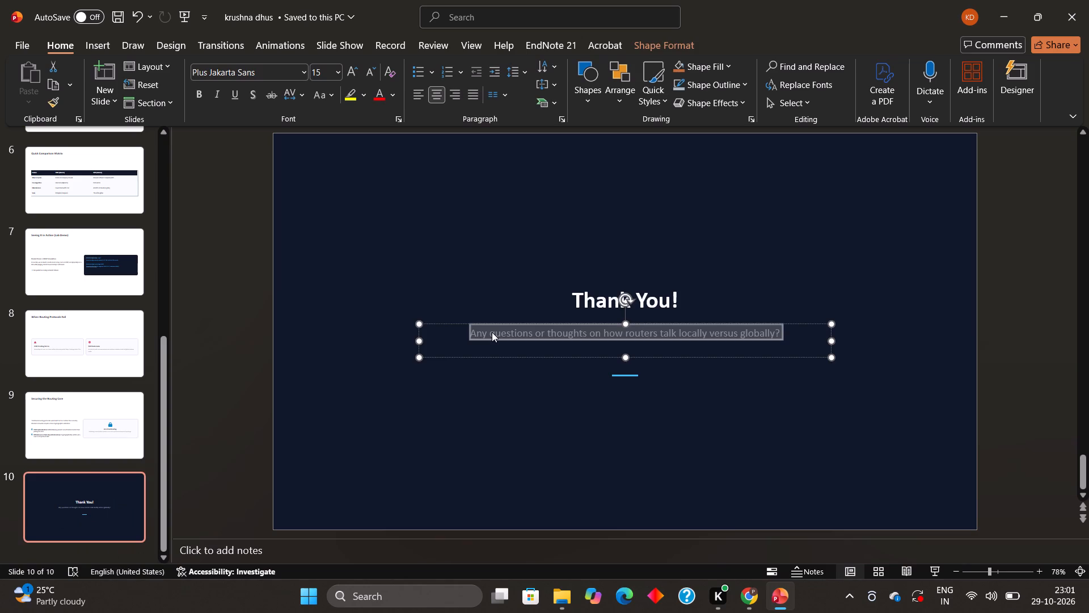
{"action": "key", "text": "BackSpace"}
{"action": "left_click", "coordinate": [682, 366]}
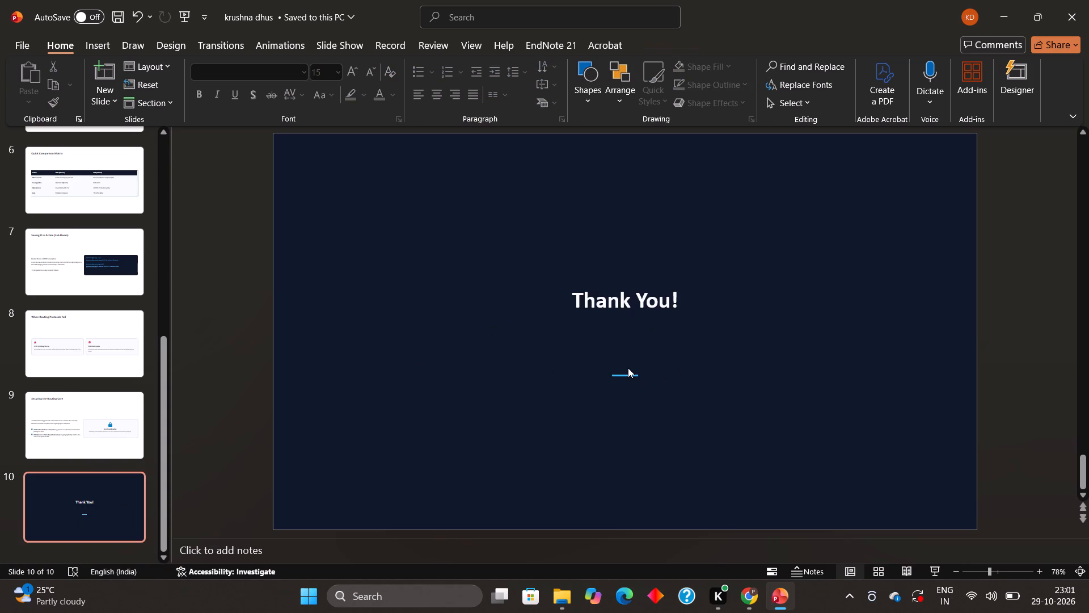
Delete the short blue accent line below "Thank You!" on the closing slide.
{"action": "left_click_drag", "start_coordinate": [628, 368], "coordinate": [632, 375]}
{"action": "left_click", "coordinate": [632, 375]}
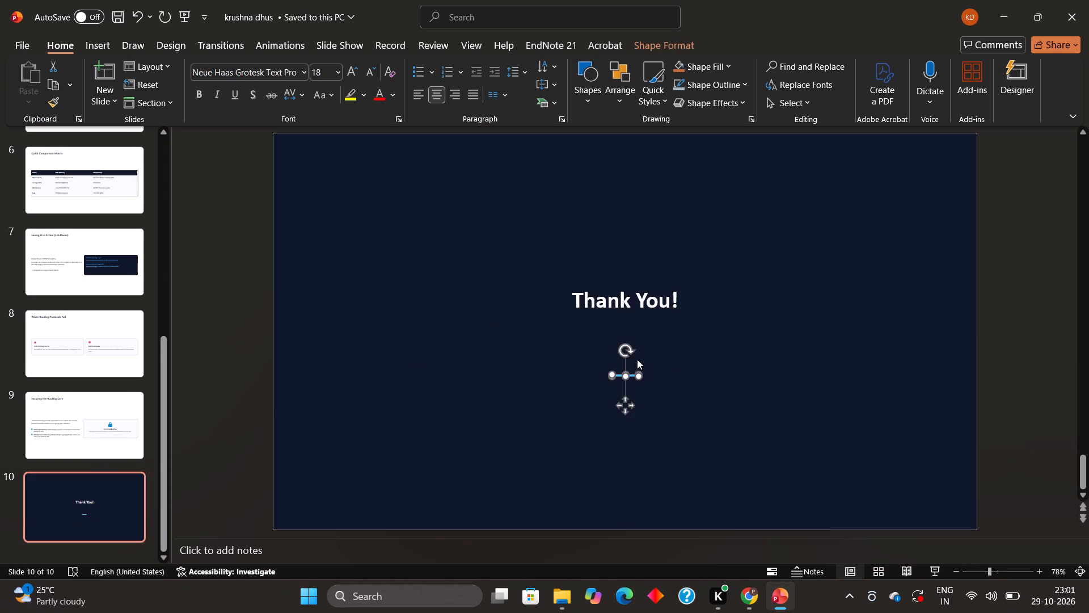
{"action": "key", "text": "BackSpace"}
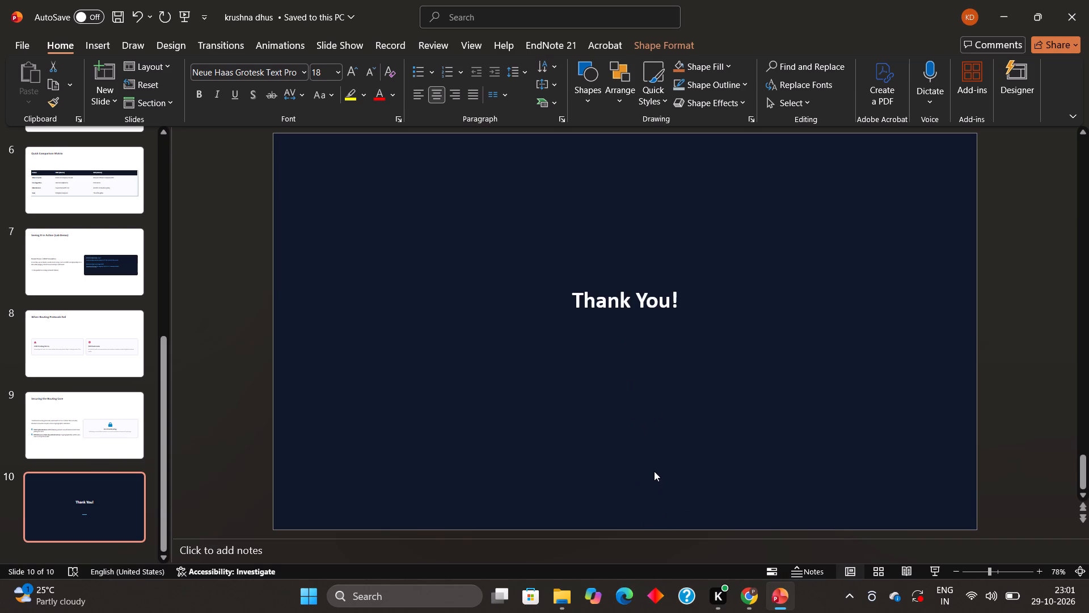
Set the font size of the "Thank You!" text on slide 10 to 60.
{"action": "left_click", "coordinate": [618, 291]}
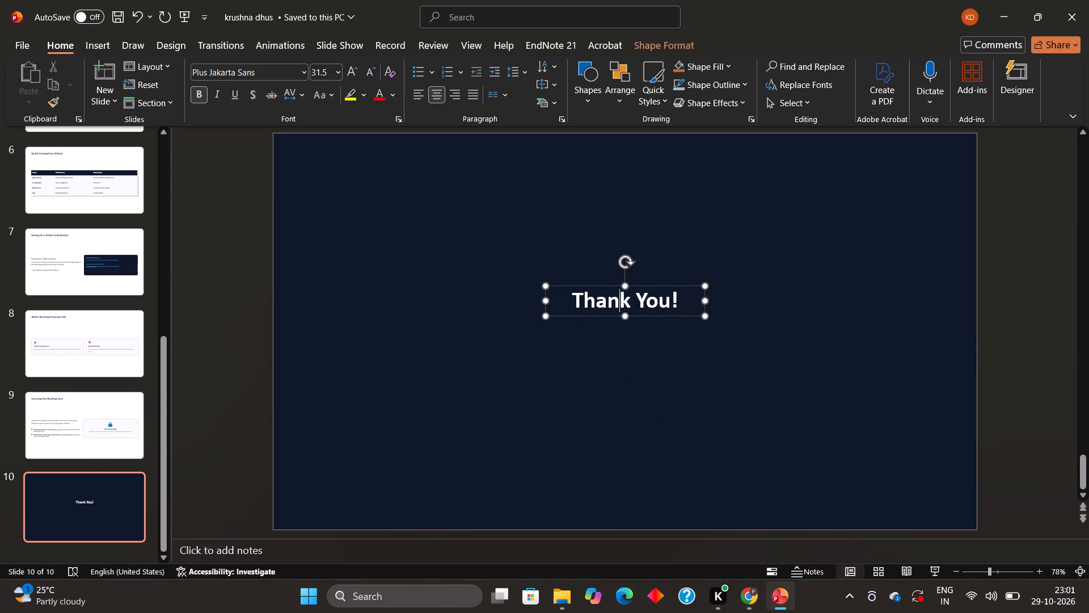
{"action": "left_click", "coordinate": [337, 66]}
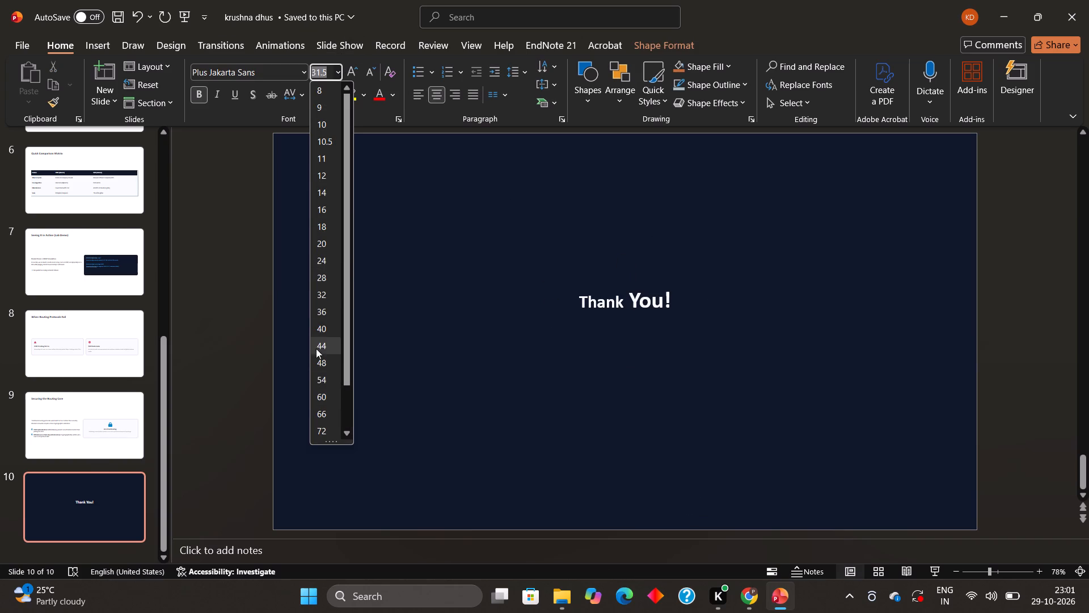
{"action": "left_click", "coordinate": [486, 350]}
{"action": "left_click", "coordinate": [659, 300]}
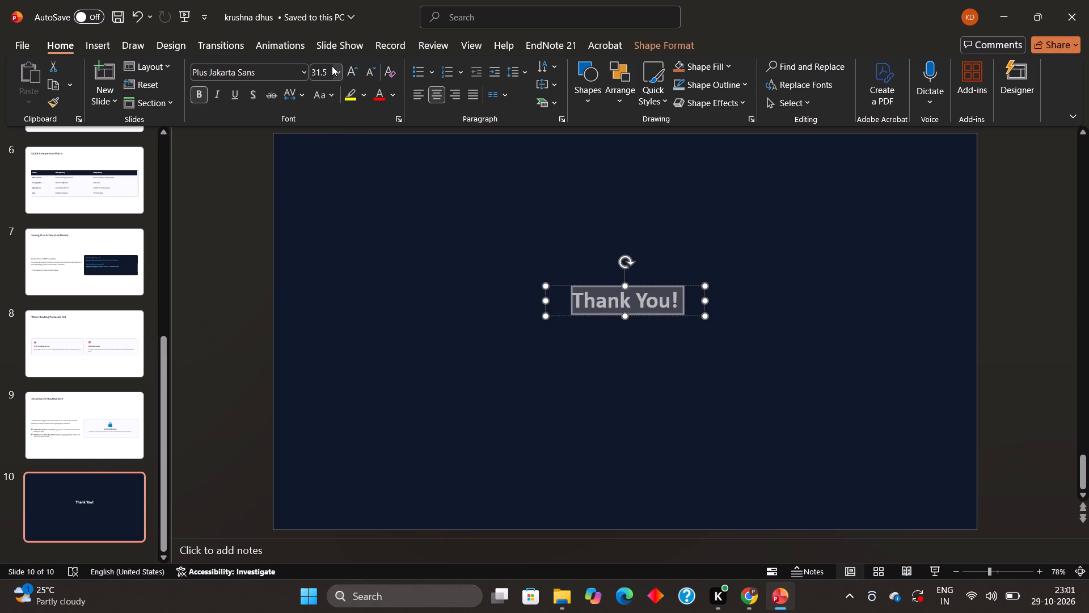
{"action": "left_click", "coordinate": [332, 66]}
{"action": "left_click", "coordinate": [338, 71]}
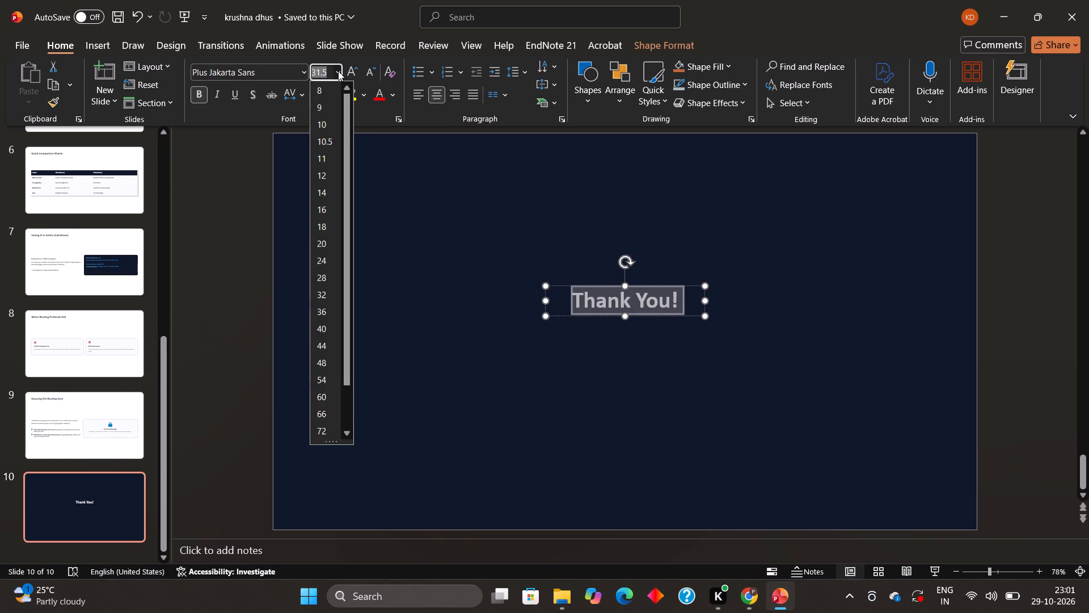
{"action": "left_click", "coordinate": [324, 392]}
{"action": "left_click", "coordinate": [527, 341]}
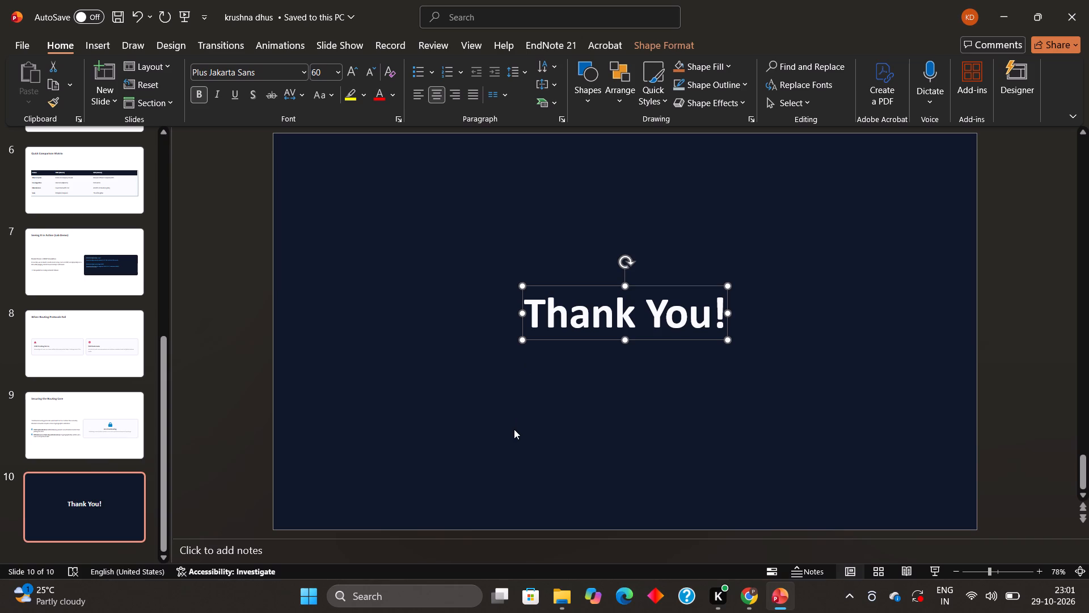
{"action": "left_click", "coordinate": [537, 416]}
Apply the white design theme with the green, pink, blue and orange accent palette to the presentation.
{"action": "left_click", "coordinate": [108, 442]}
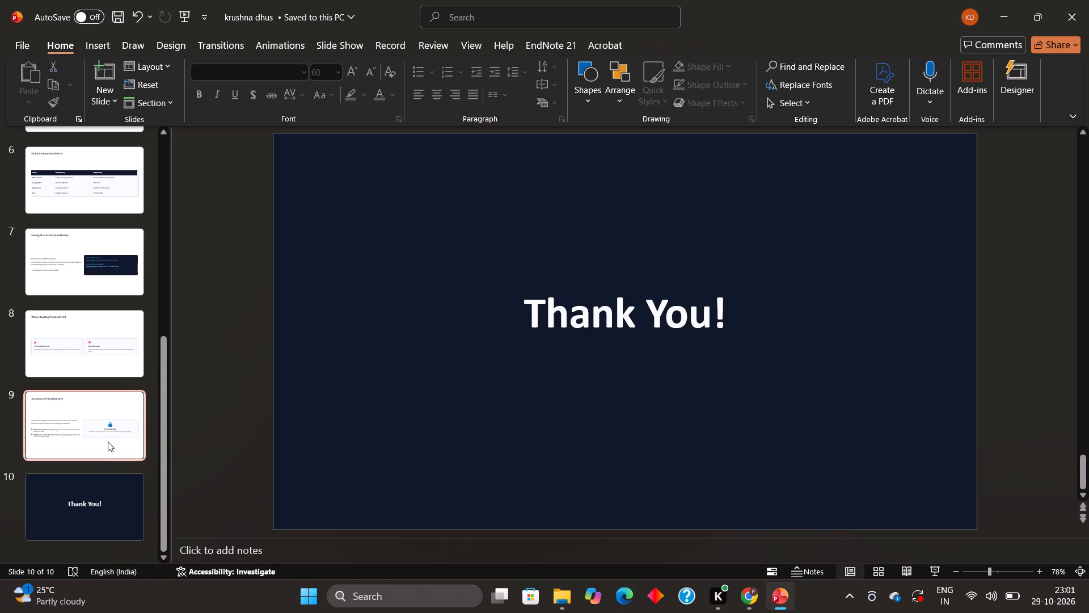
{"action": "left_click", "coordinate": [125, 478]}
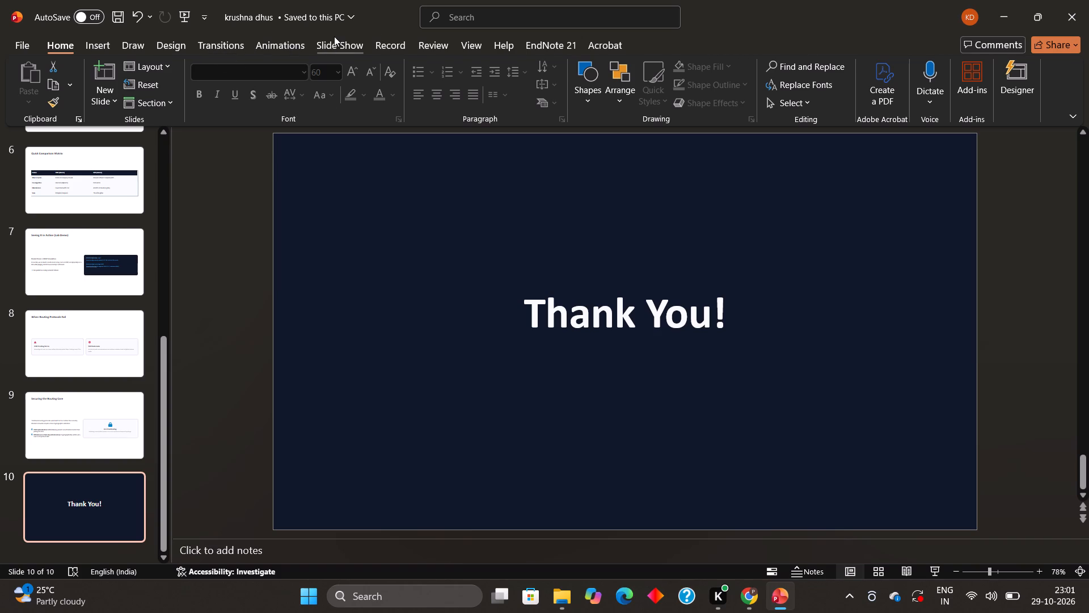
{"action": "left_click_drag", "start_coordinate": [341, 37], "coordinate": [400, 36]}
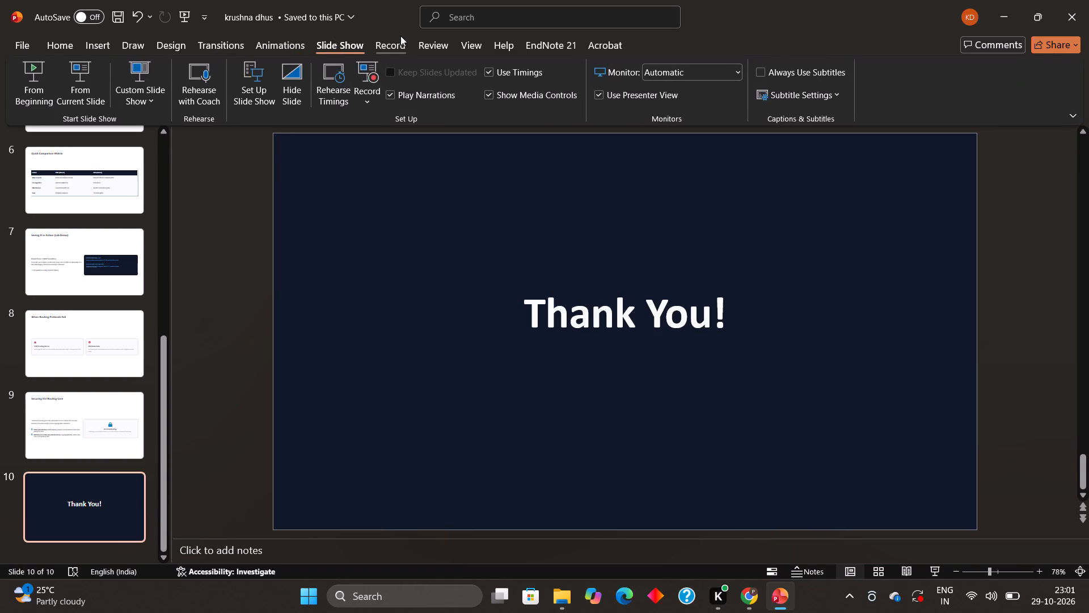
{"action": "left_click_drag", "start_coordinate": [400, 36], "coordinate": [402, 35]}
{"action": "left_click_drag", "start_coordinate": [220, 44], "coordinate": [157, 42]}
{"action": "left_click", "coordinate": [157, 42]}
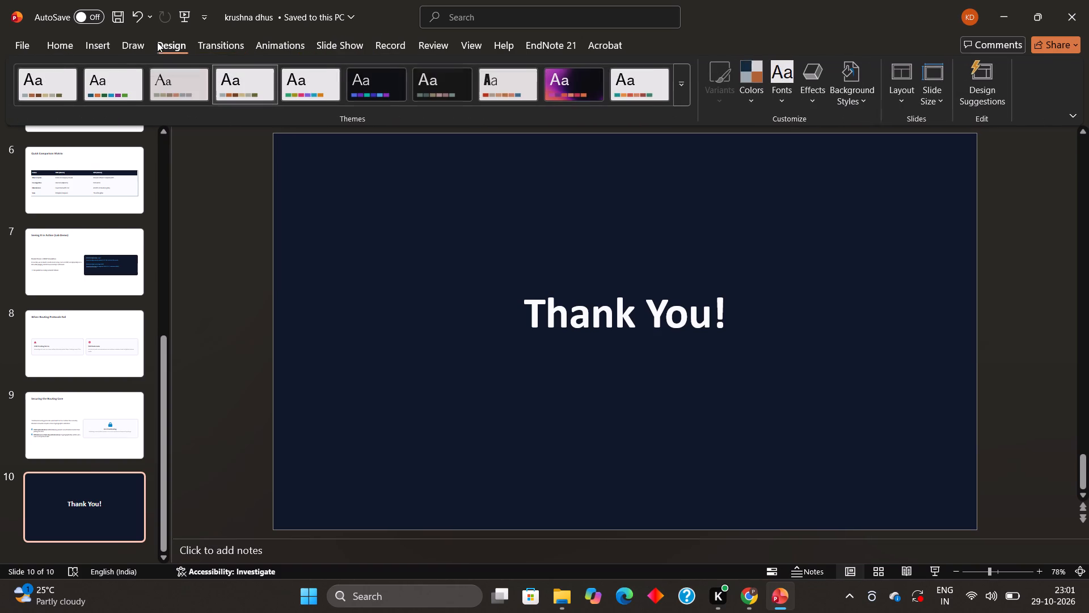
{"action": "left_click", "coordinate": [313, 85]}
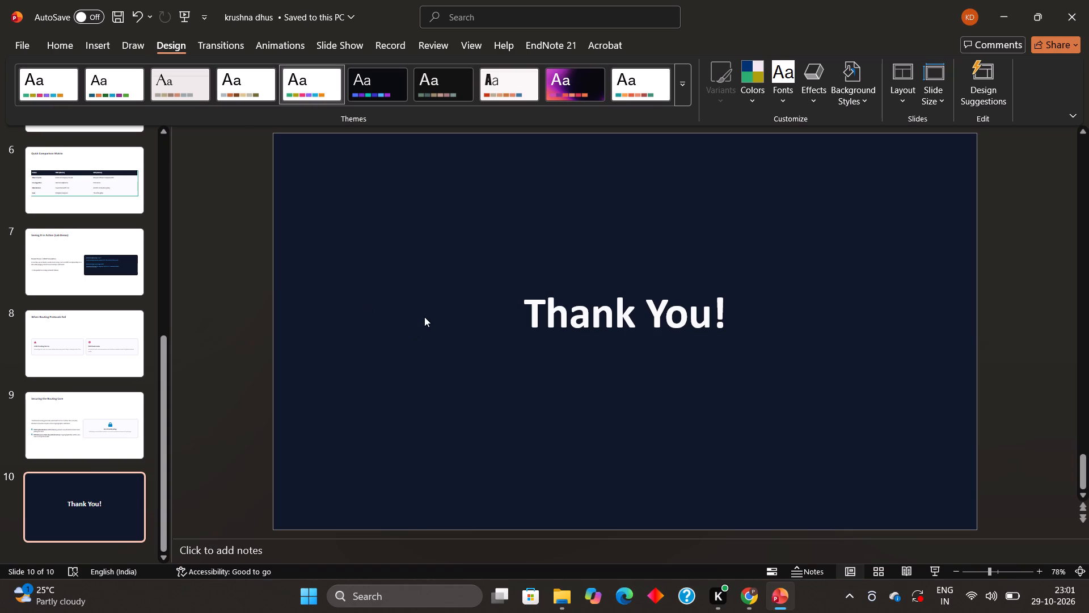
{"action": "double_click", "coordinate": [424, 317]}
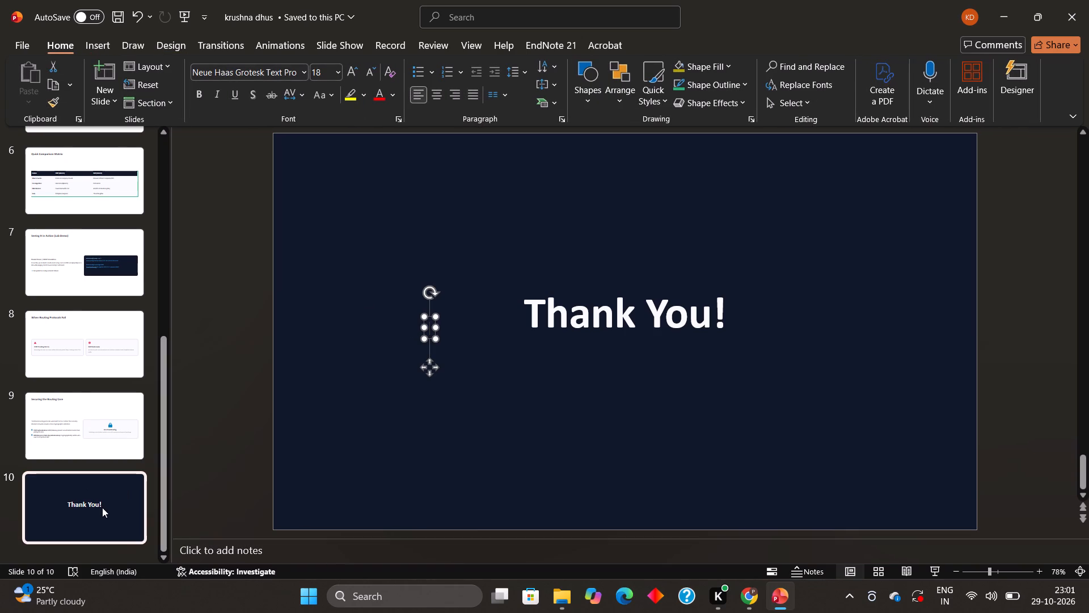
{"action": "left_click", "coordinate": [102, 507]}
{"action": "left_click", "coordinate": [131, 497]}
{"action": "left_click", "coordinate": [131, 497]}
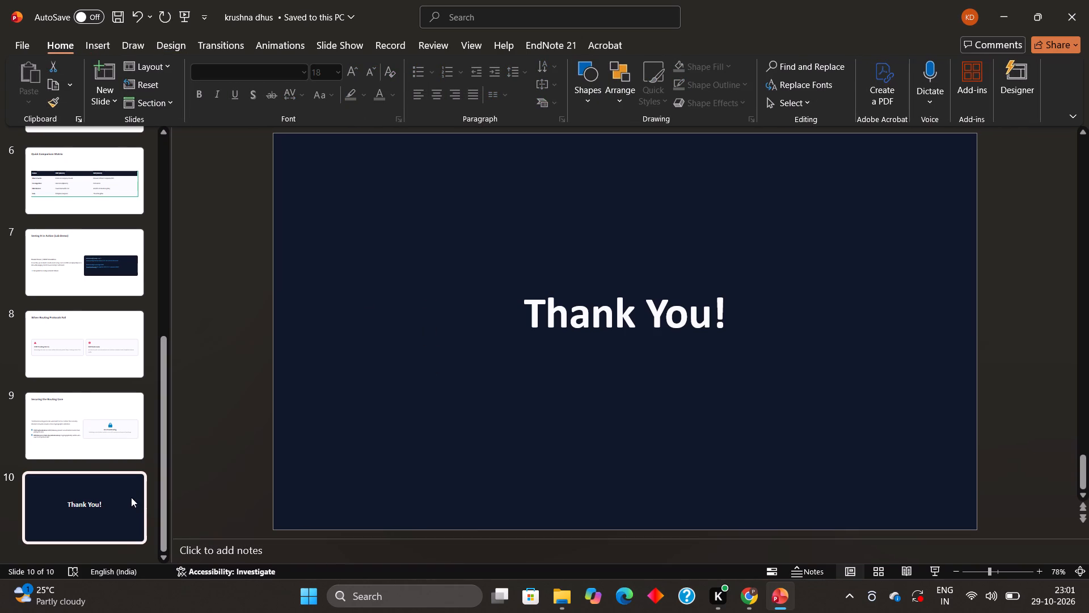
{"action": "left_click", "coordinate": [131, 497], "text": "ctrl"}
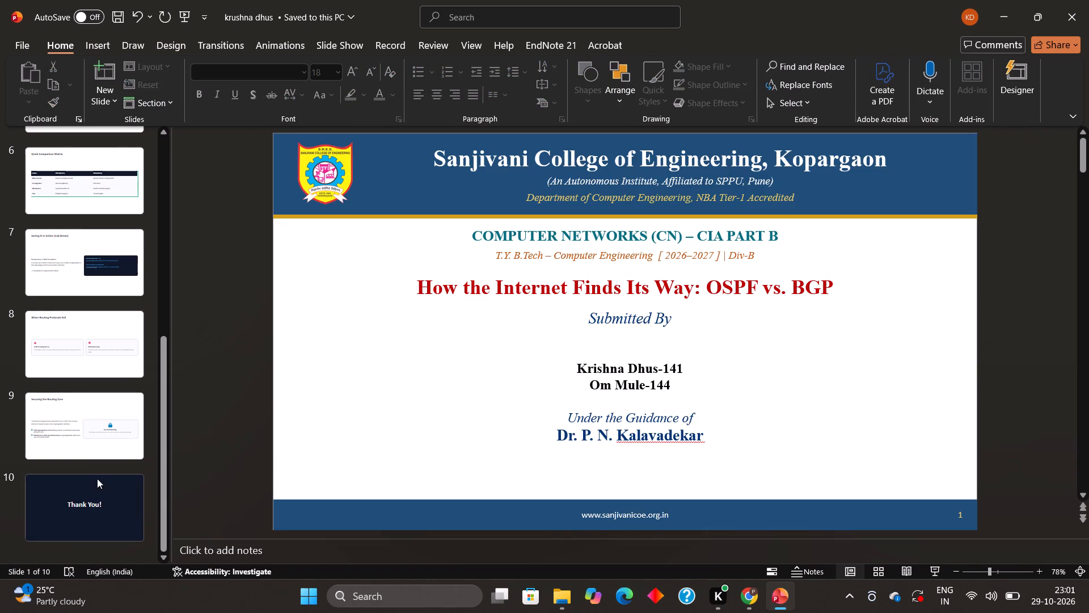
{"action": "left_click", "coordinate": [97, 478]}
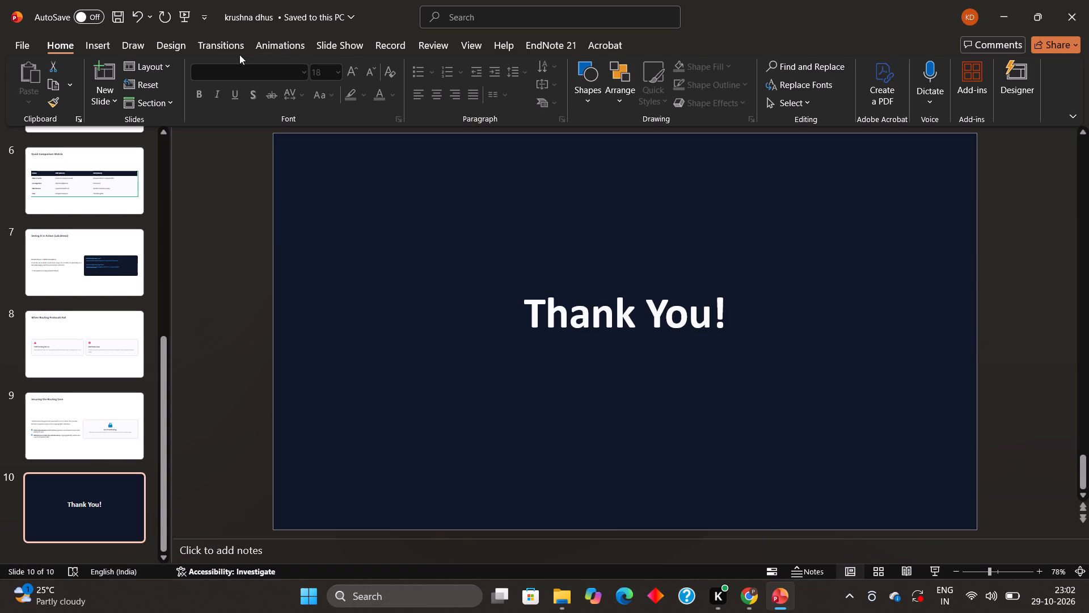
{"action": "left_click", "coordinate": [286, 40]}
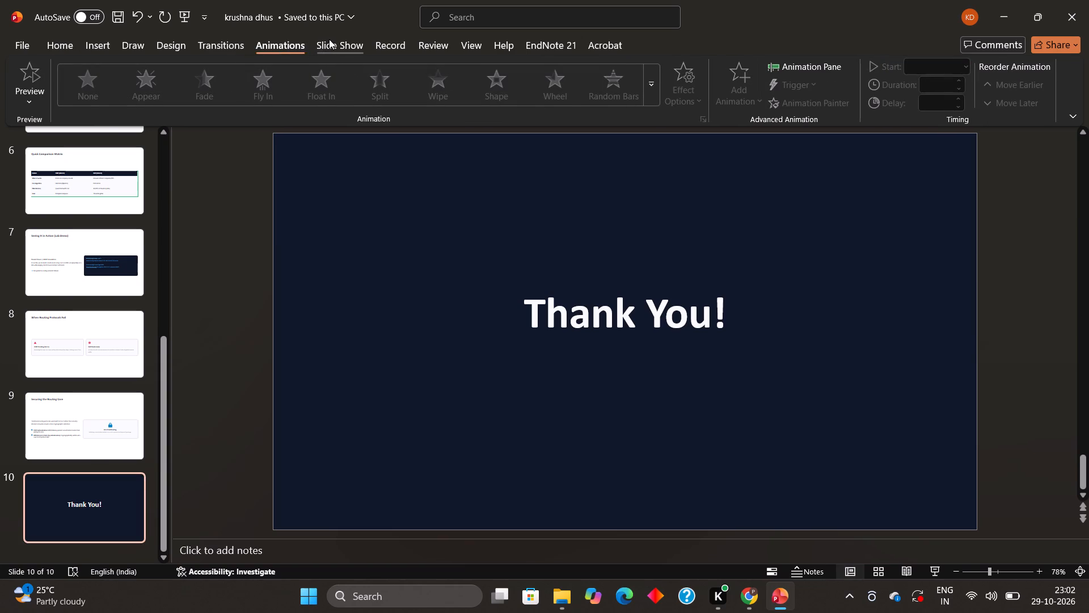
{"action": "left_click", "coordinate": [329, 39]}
Reapply the white theme with the green, pink, blue and orange accents while slide 10 is selected.
{"action": "left_click", "coordinate": [176, 37]}
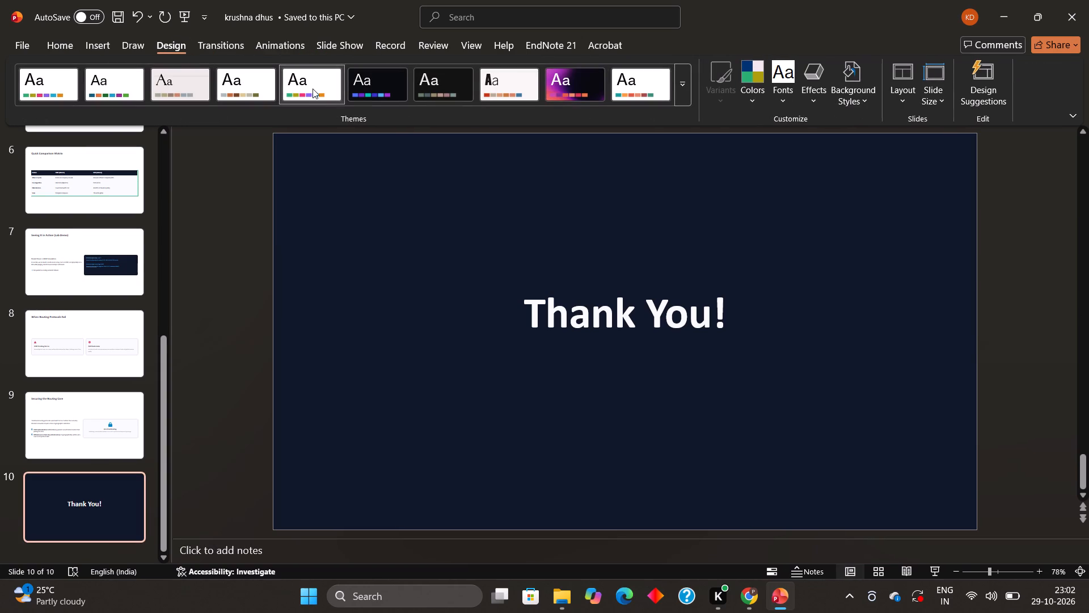
{"action": "left_click", "coordinate": [108, 517]}
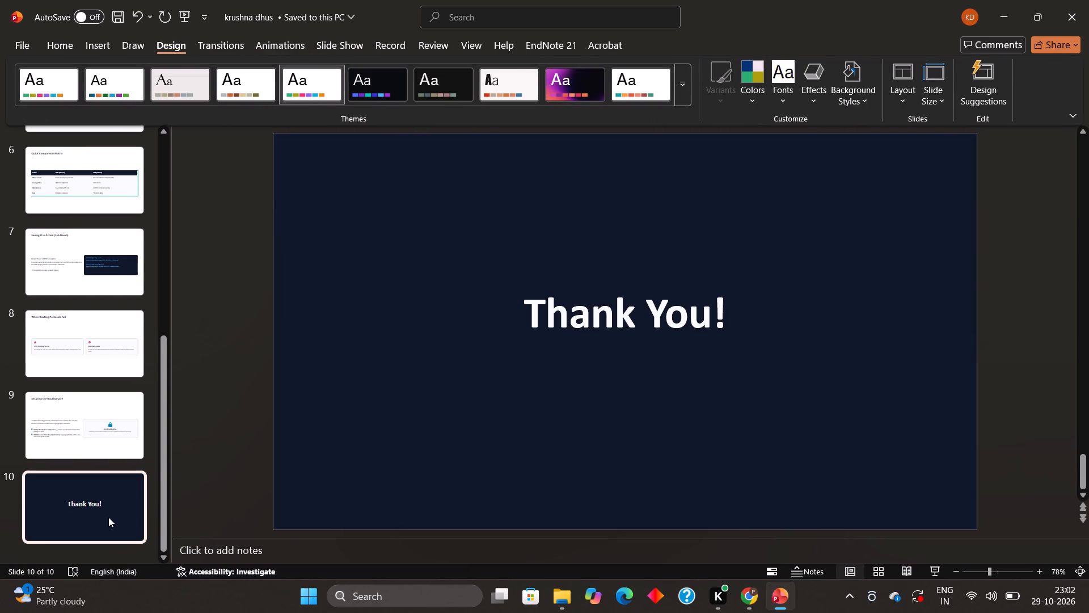
{"action": "left_click", "coordinate": [302, 98]}
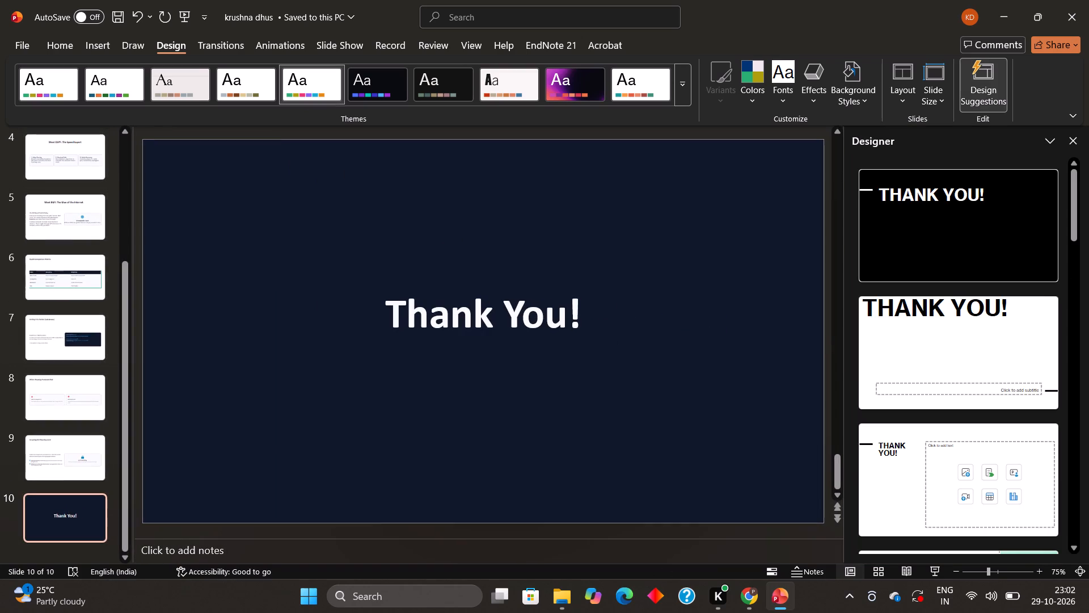
Browse the Designer layout suggestions for the "Thank You!" slide, without applying any, and dismiss them.
{"action": "scroll", "coordinate": [905, 324], "scroll_direction": "down", "scroll_amount": 2}
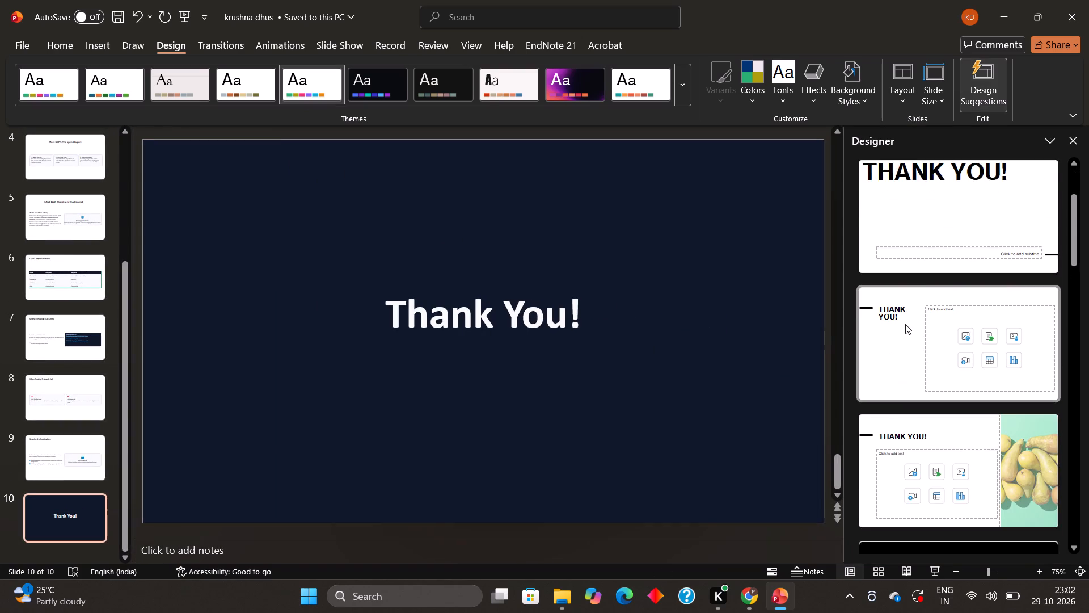
{"action": "scroll", "coordinate": [905, 324], "scroll_direction": "down", "scroll_amount": 9}
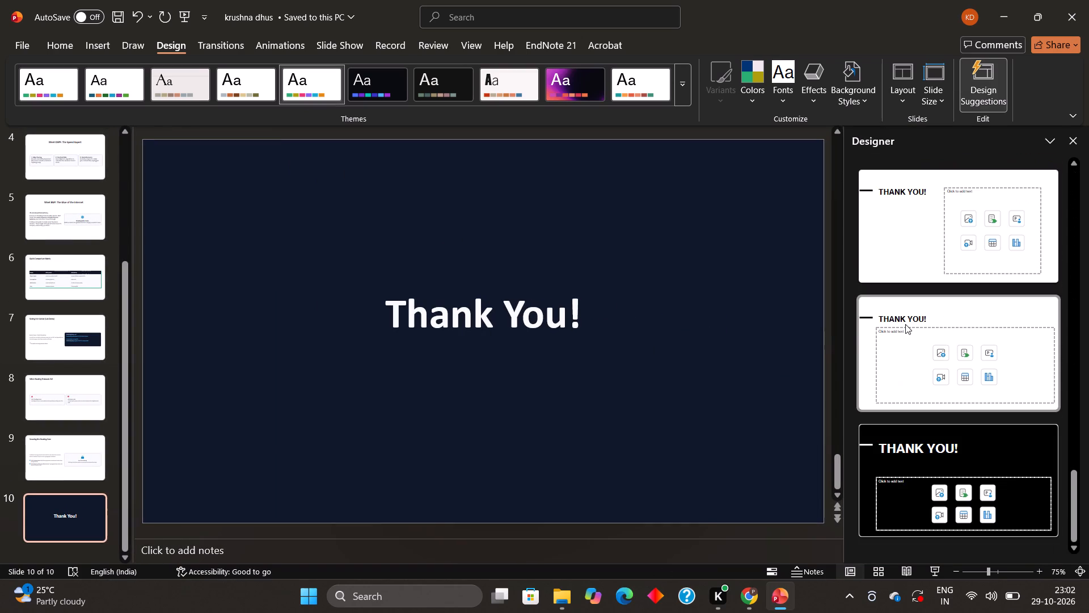
{"action": "scroll", "coordinate": [905, 324], "scroll_direction": "up", "scroll_amount": 10}
{"action": "left_click", "coordinate": [546, 359]}
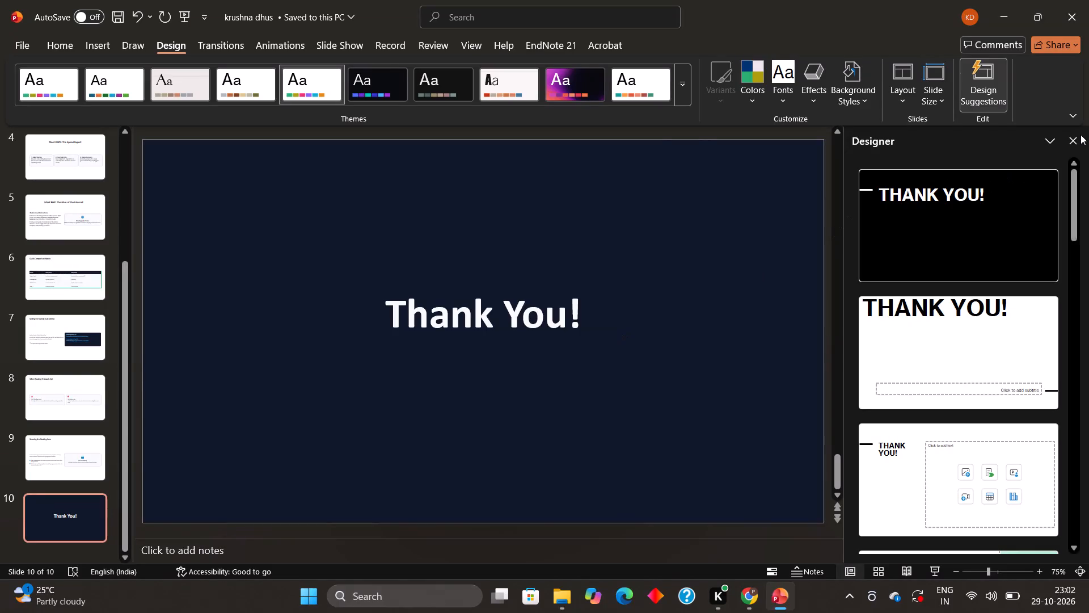
{"action": "left_click", "coordinate": [1071, 137]}
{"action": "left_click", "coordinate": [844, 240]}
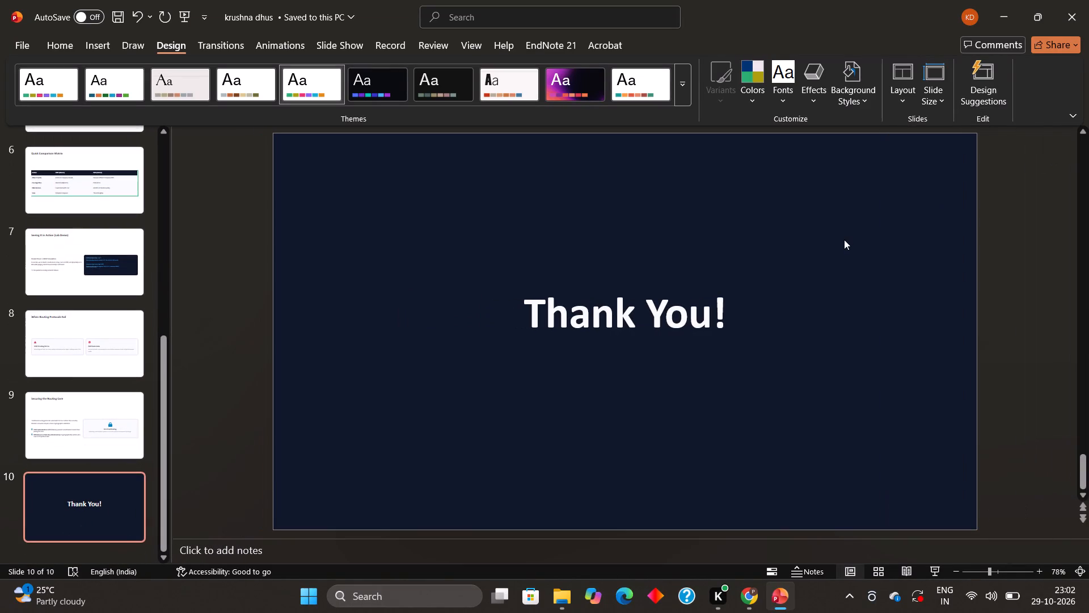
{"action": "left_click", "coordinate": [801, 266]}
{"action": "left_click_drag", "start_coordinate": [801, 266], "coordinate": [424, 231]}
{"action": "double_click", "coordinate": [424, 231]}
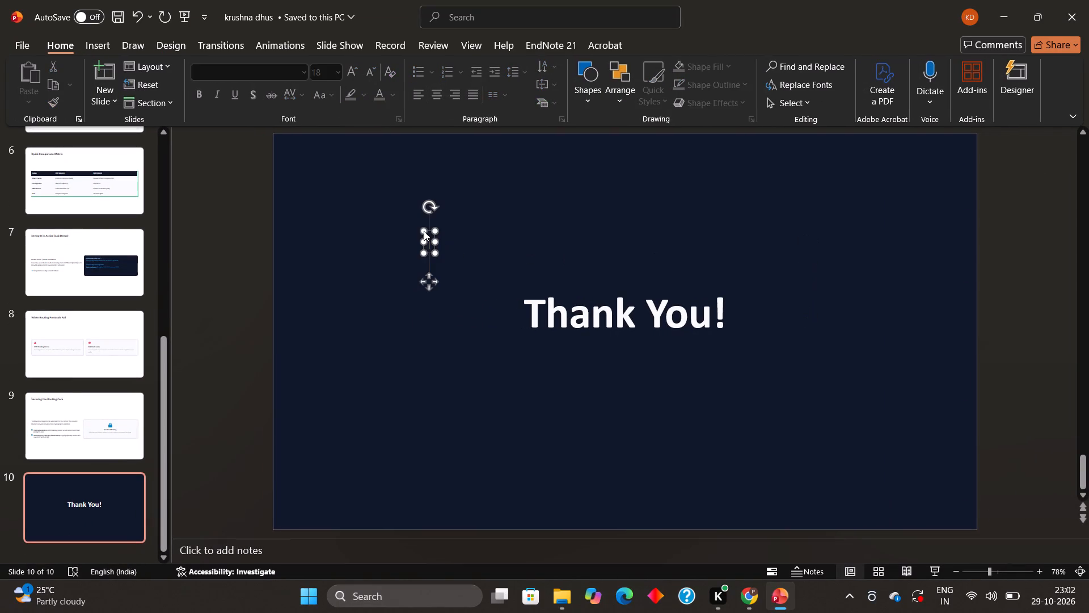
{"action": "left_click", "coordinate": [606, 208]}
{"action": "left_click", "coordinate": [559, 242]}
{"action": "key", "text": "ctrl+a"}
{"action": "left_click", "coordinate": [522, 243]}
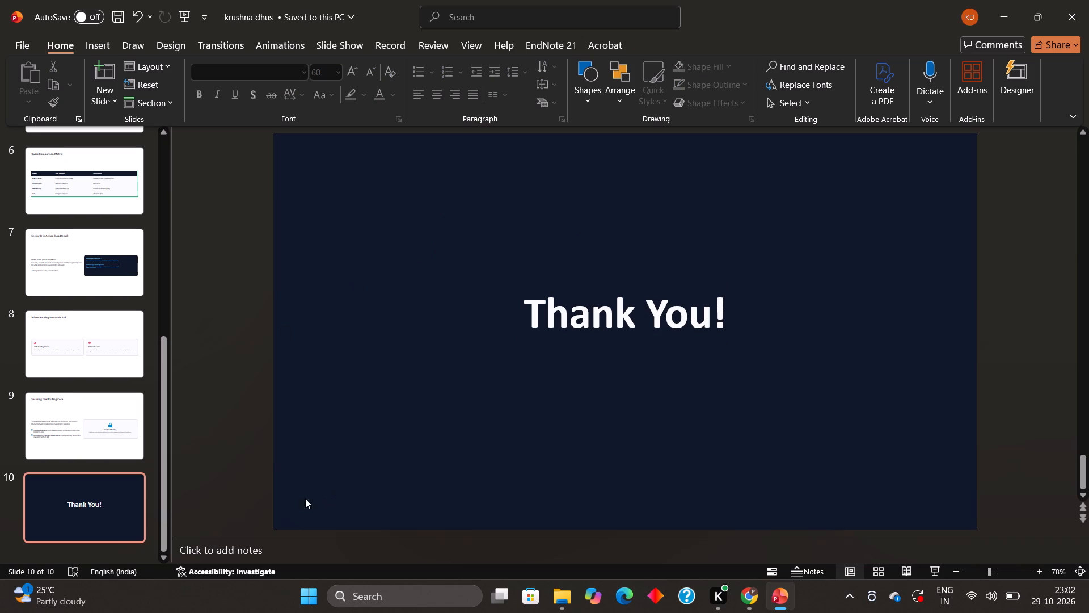
Change the background of slide 10 to a picture or texture fill using the tan woven texture.
{"action": "left_click", "coordinate": [105, 526]}
{"action": "left_click", "coordinate": [105, 526]}
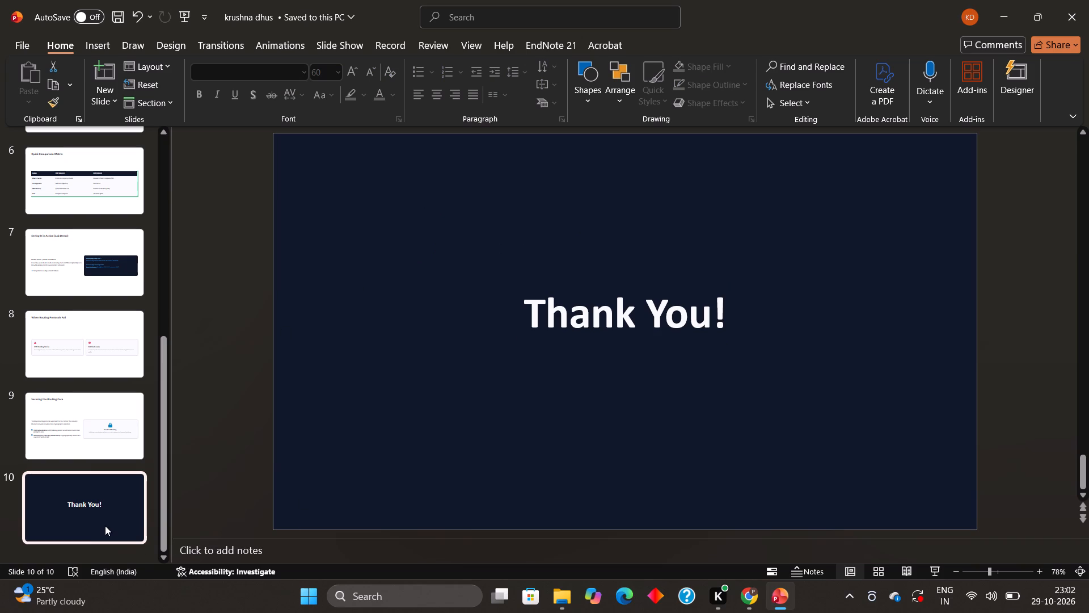
{"action": "right_click", "coordinate": [105, 526]}
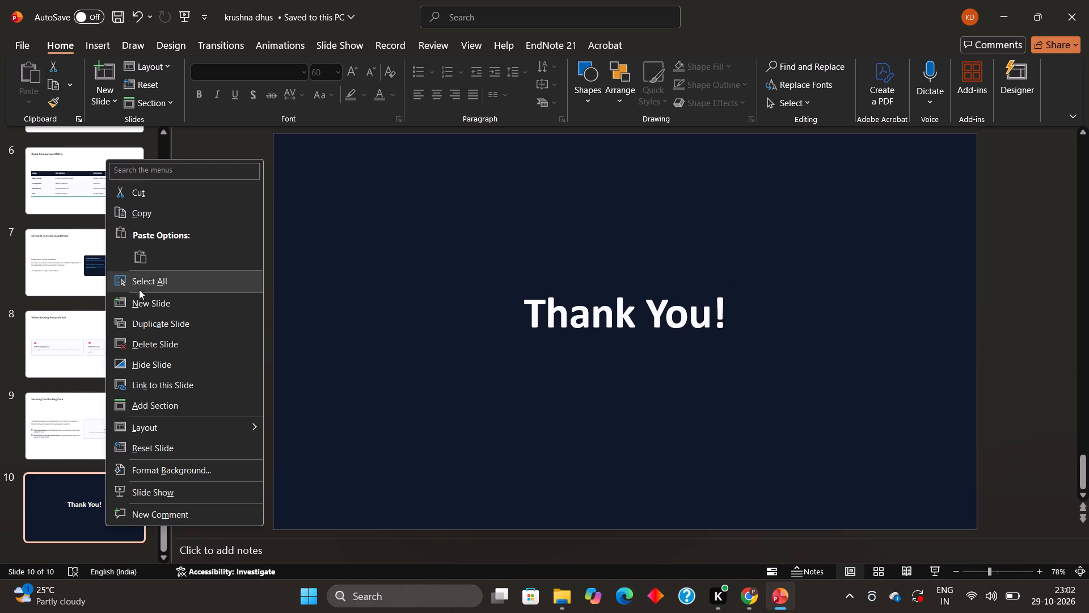
{"action": "left_click", "coordinate": [181, 466]}
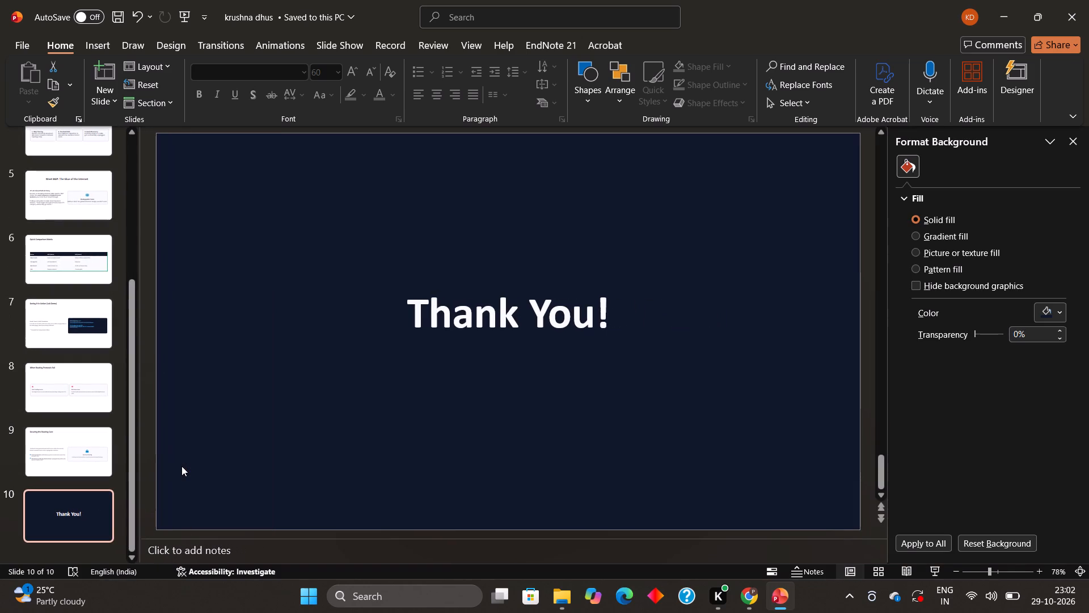
{"action": "left_click", "coordinate": [913, 238]}
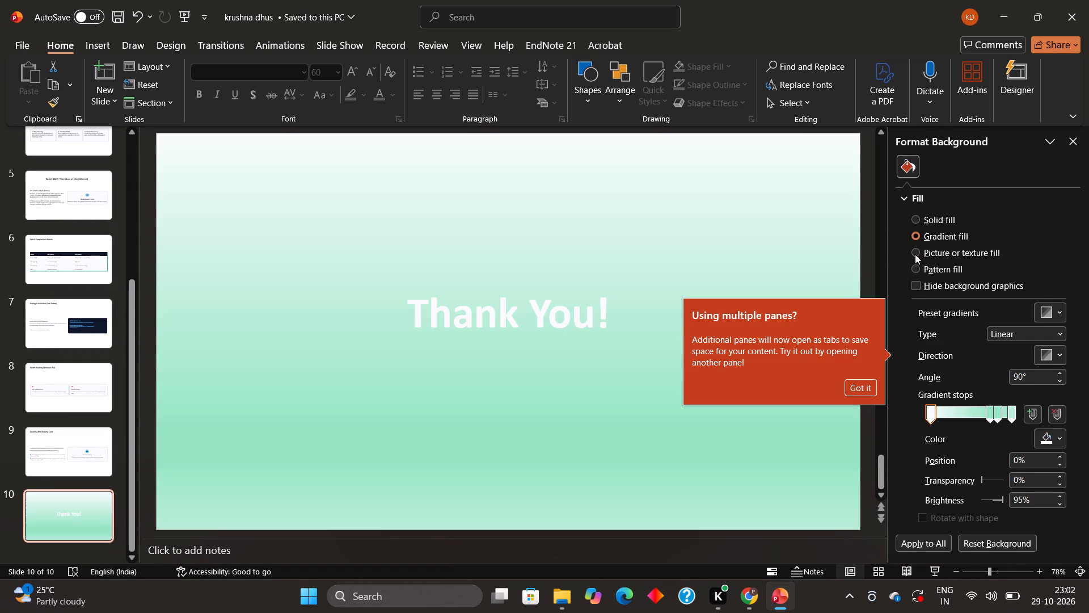
{"action": "left_click", "coordinate": [915, 254]}
{"action": "left_click", "coordinate": [717, 356]}
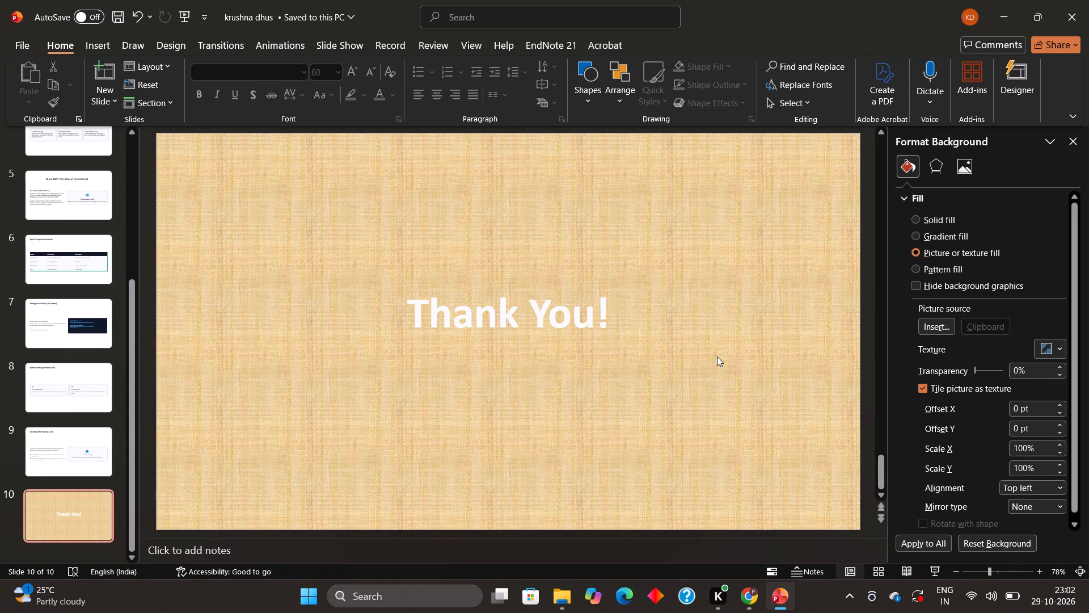
{"action": "left_click", "coordinate": [52, 453]}
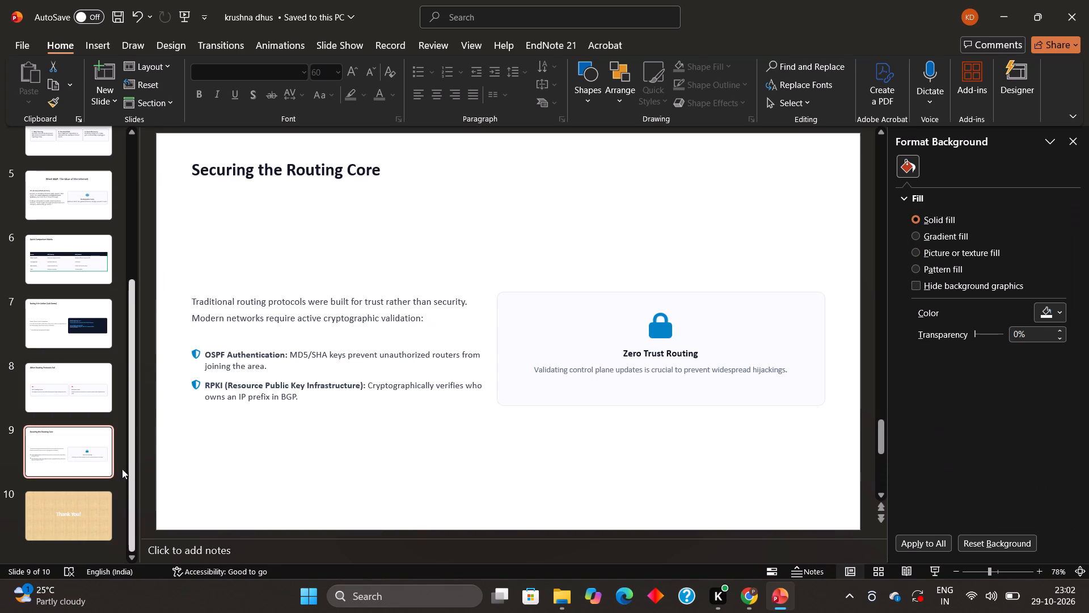
{"action": "left_click", "coordinate": [75, 508]}
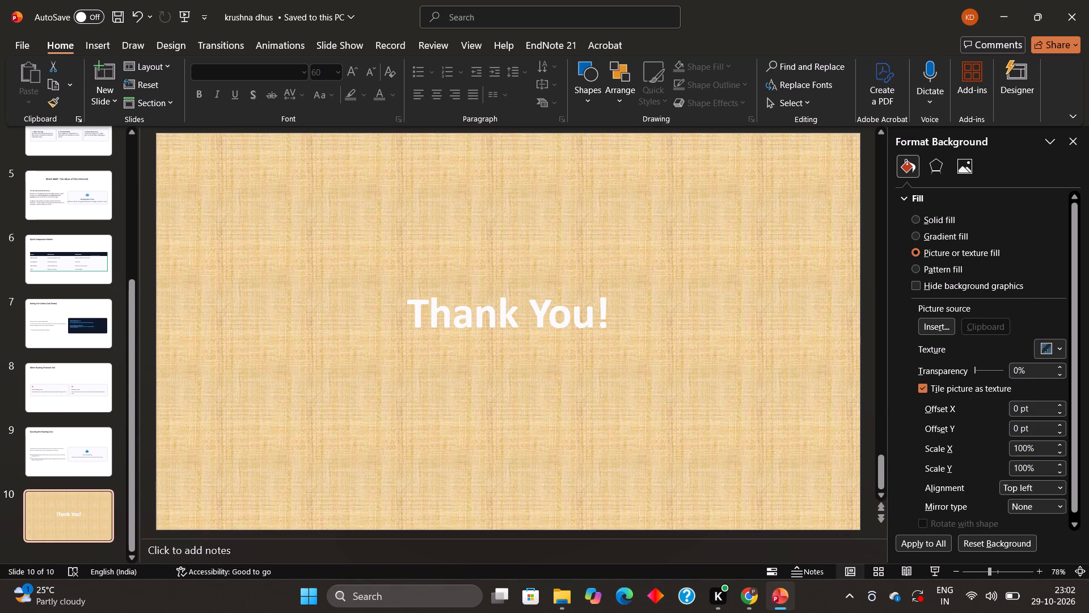
Switch to ChatGPT in the browser and read through the generated OSPF vs. BGP project report, from cover page to references.
{"action": "left_click", "coordinate": [747, 595]}
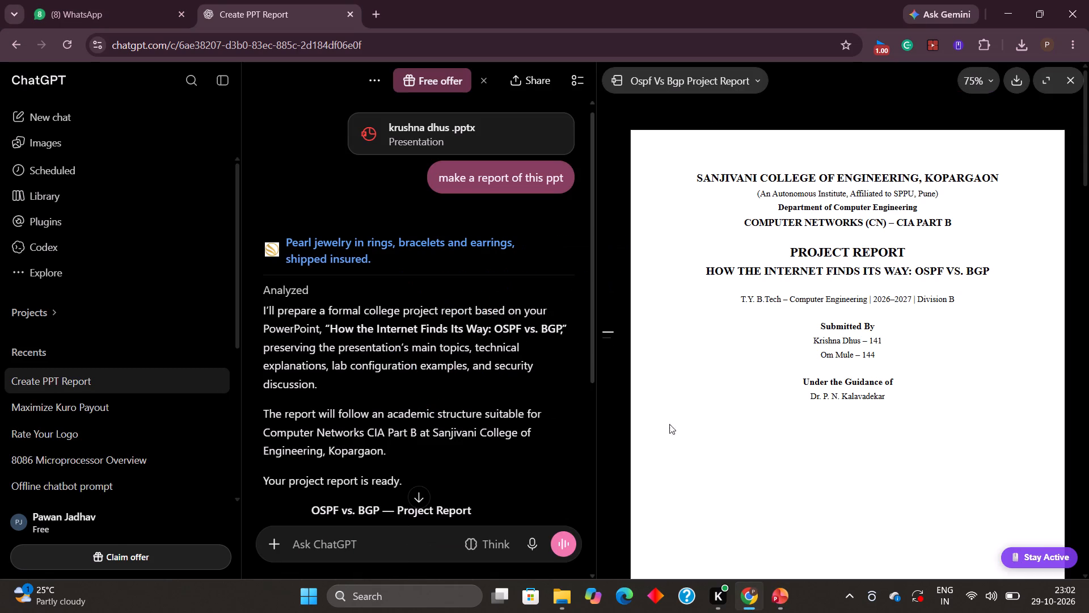
{"action": "left_click", "coordinate": [477, 133]}
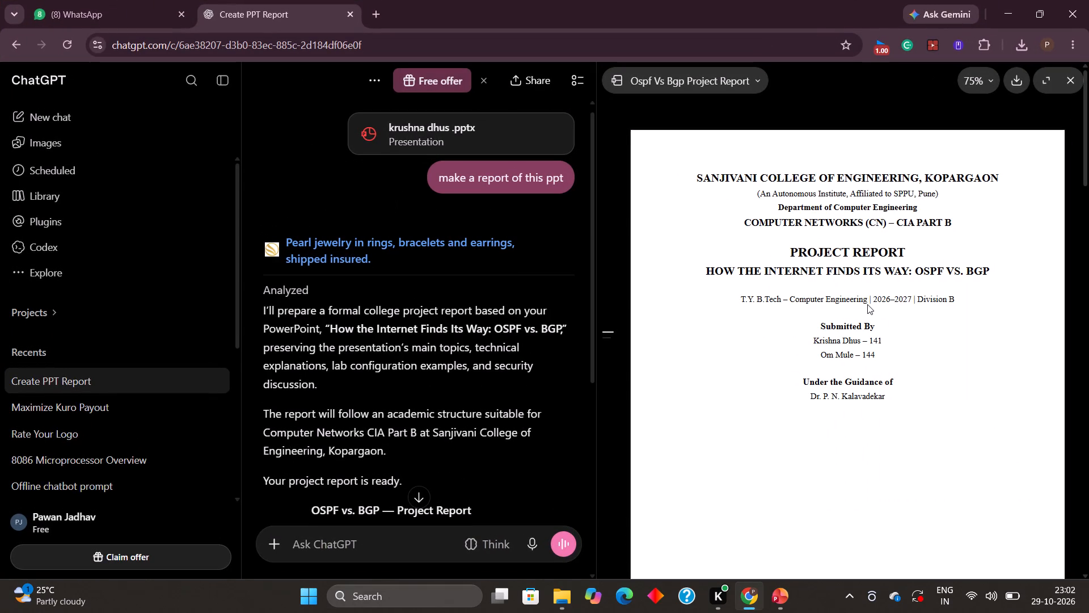
{"action": "scroll", "coordinate": [867, 304], "scroll_direction": "down", "scroll_amount": 6}
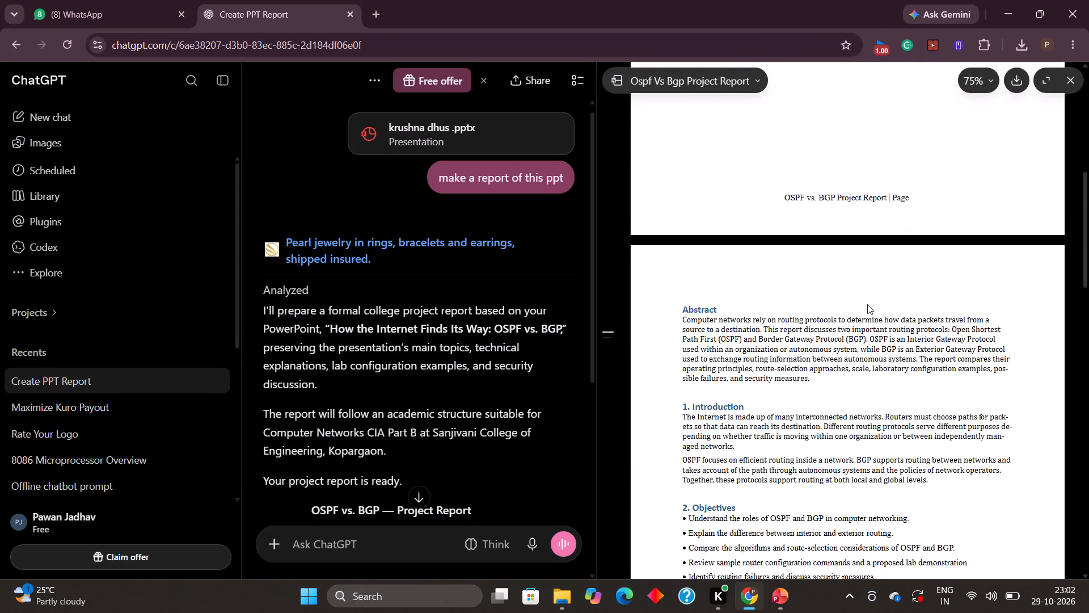
{"action": "scroll", "coordinate": [867, 304], "scroll_direction": "down", "scroll_amount": 5}
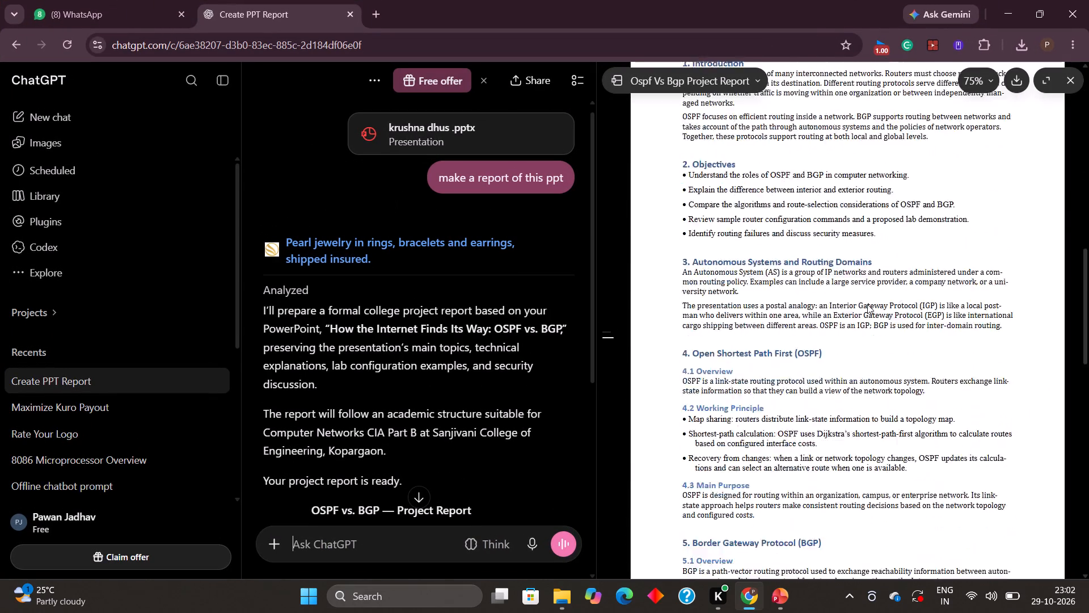
{"action": "scroll", "coordinate": [867, 304], "scroll_direction": "down", "scroll_amount": 6}
{"action": "scroll", "coordinate": [867, 304], "scroll_direction": "up", "scroll_amount": 4}
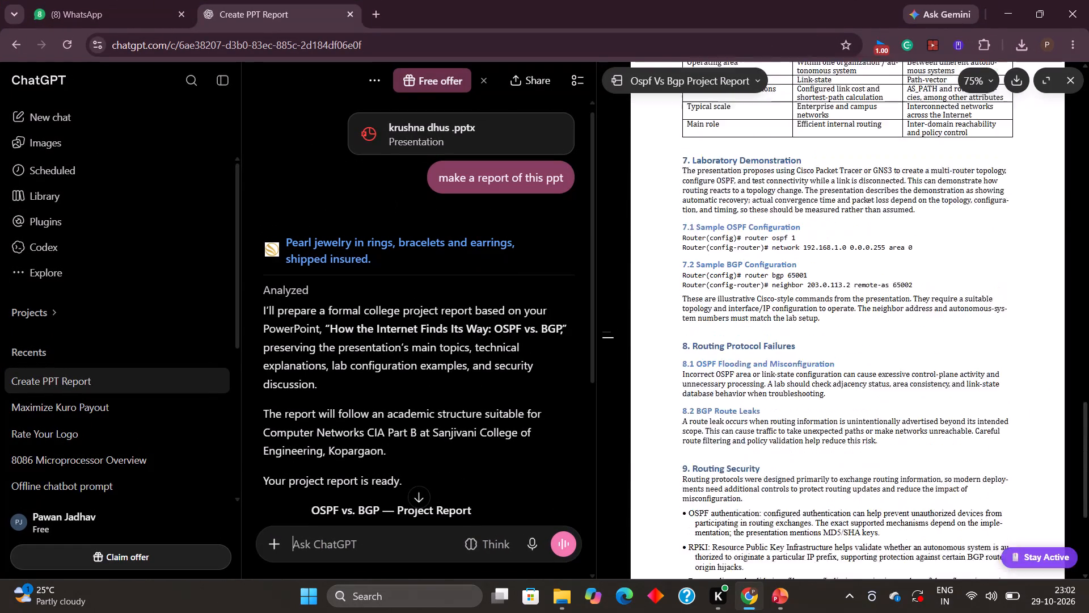
{"action": "scroll", "coordinate": [867, 304], "scroll_direction": "up", "scroll_amount": 6}
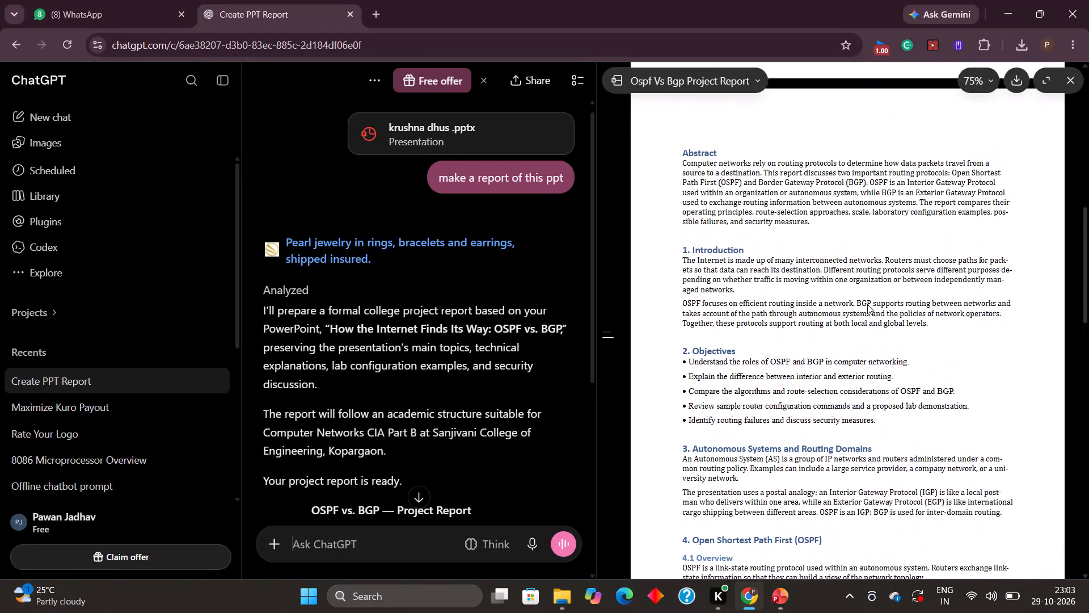
{"action": "scroll", "coordinate": [867, 304], "scroll_direction": "up", "scroll_amount": 3}
{"action": "scroll", "coordinate": [867, 304], "scroll_direction": "down", "scroll_amount": 11}
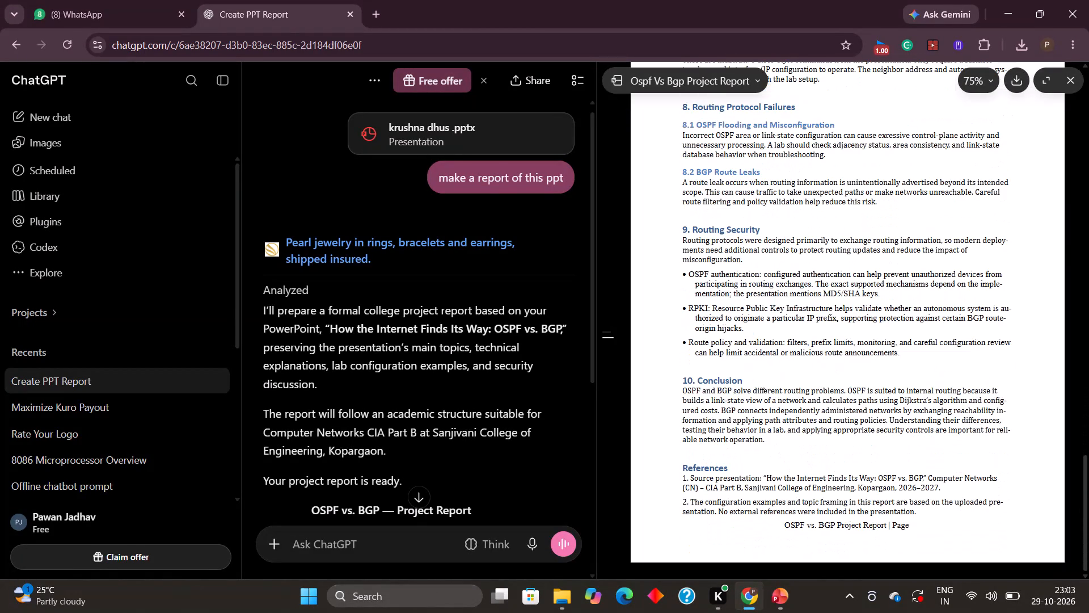
{"action": "scroll", "coordinate": [744, 393], "scroll_direction": "up", "scroll_amount": 7}
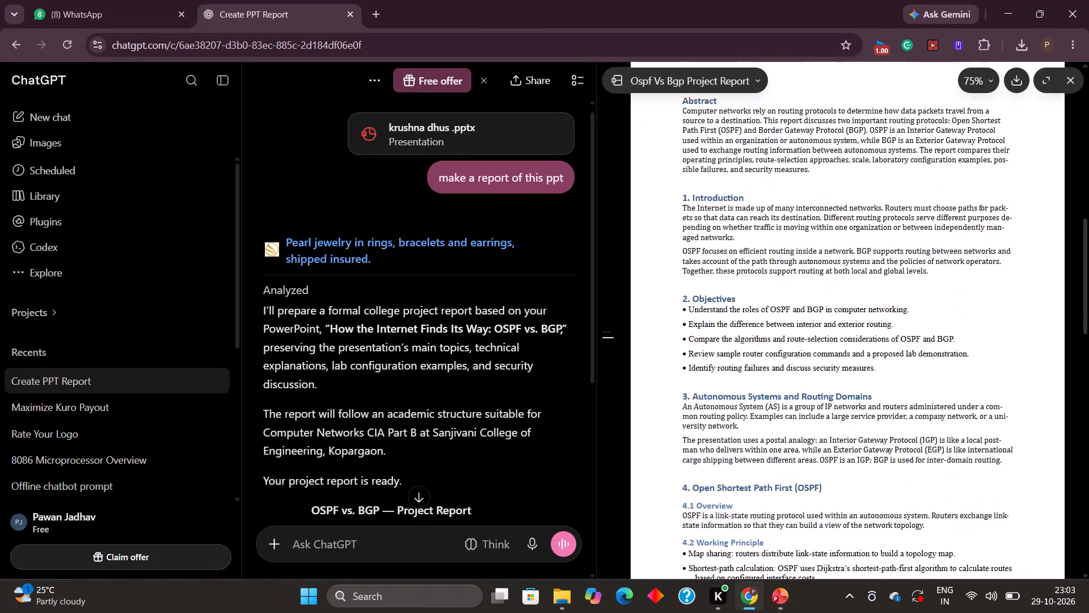
{"action": "scroll", "coordinate": [744, 393], "scroll_direction": "up", "scroll_amount": 4}
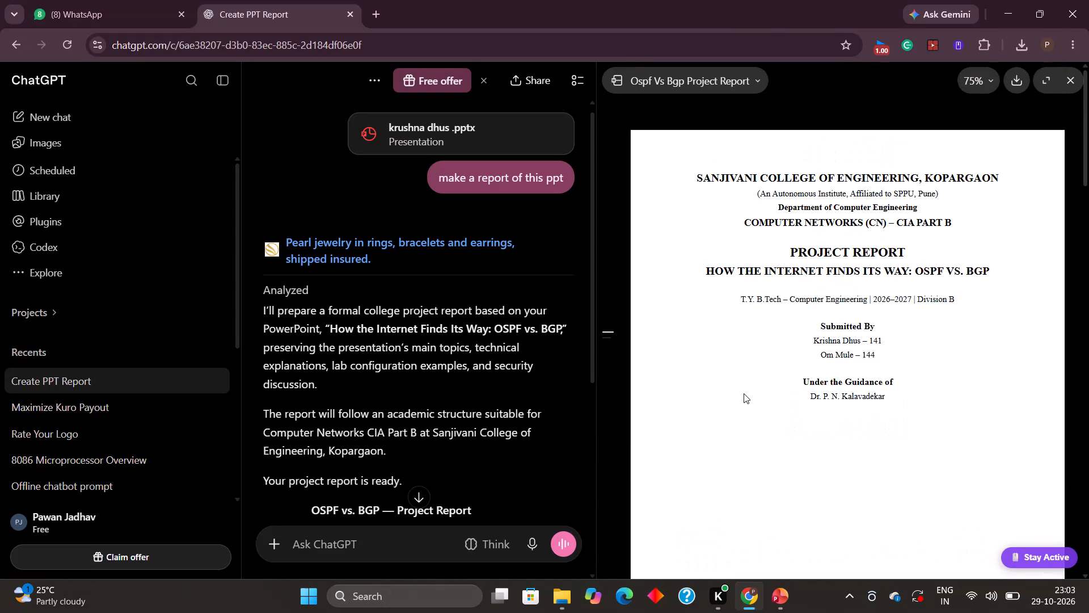
Download the OSPF vs. BGP project report from its ChatGPT preview.
{"action": "left_click", "coordinate": [1013, 67]}
{"action": "left_click", "coordinate": [1014, 72]}
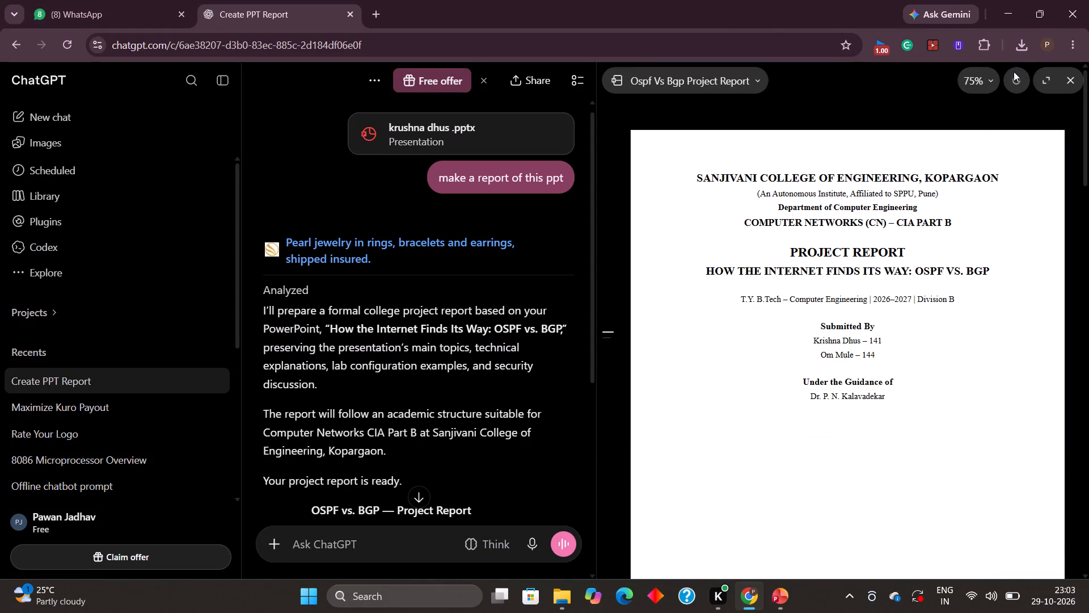
Open the downloaded OSPF_vs_BGP_Project_Report in a maximized Word window and enable editing.
{"action": "left_click", "coordinate": [1019, 39]}
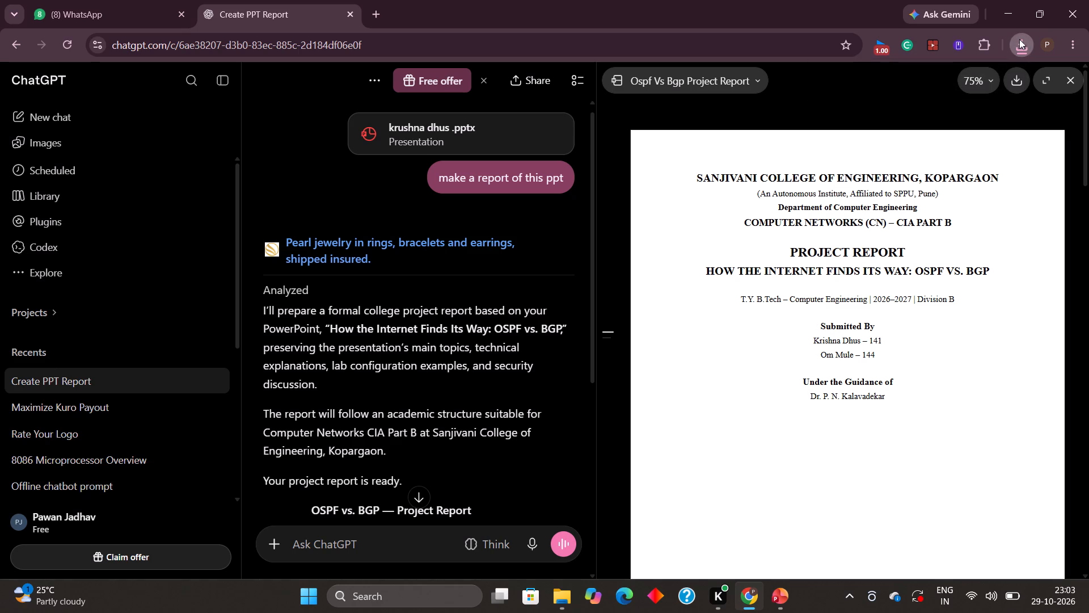
{"action": "left_click", "coordinate": [1019, 39]}
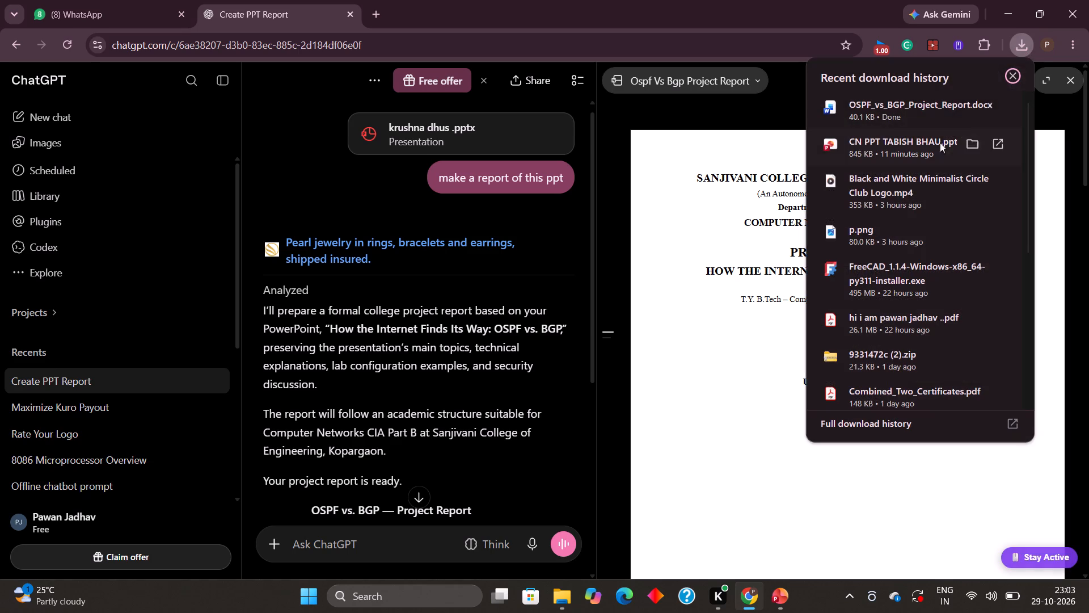
{"action": "left_click", "coordinate": [874, 110]}
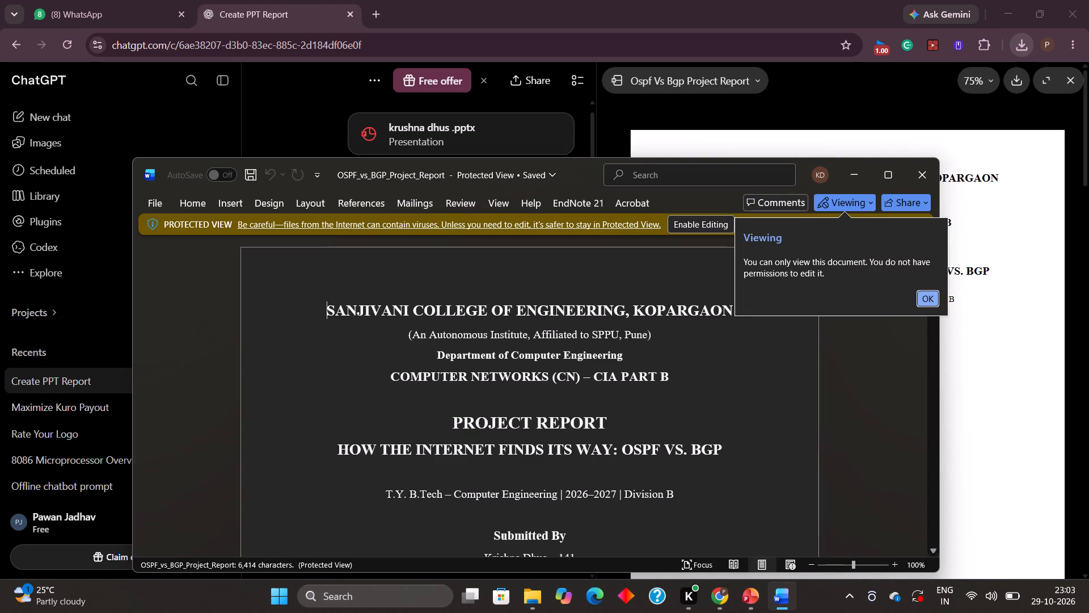
{"action": "left_click", "coordinate": [621, 368]}
{"action": "left_click", "coordinate": [875, 175]}
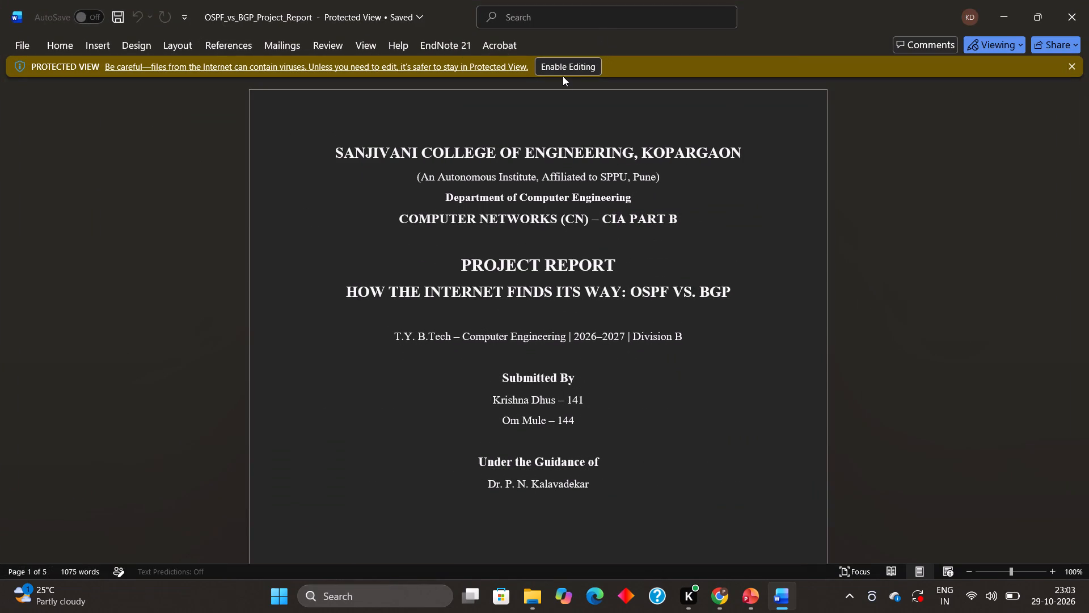
{"action": "left_click", "coordinate": [569, 68]}
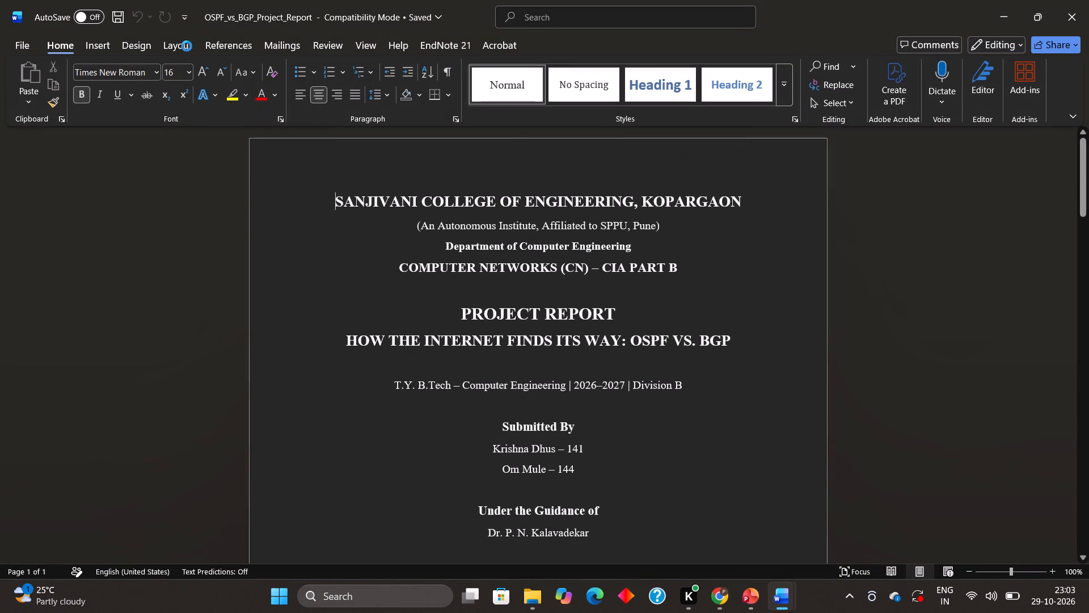
Examine the available document formatting styles and skim the report from the cover page to the references.
{"action": "left_click", "coordinate": [144, 43]}
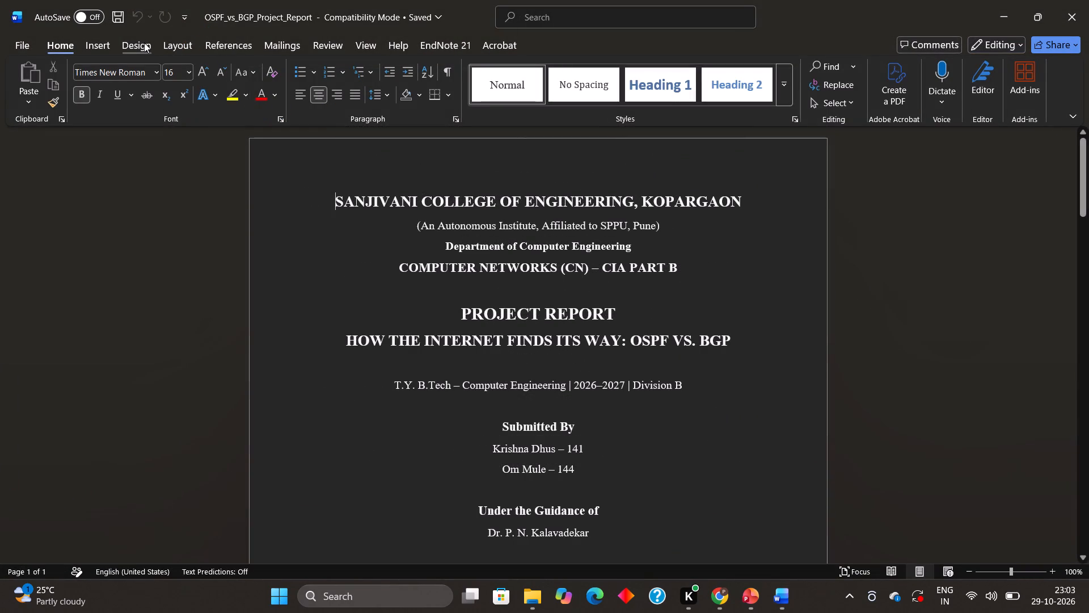
{"action": "left_click", "coordinate": [144, 43]}
{"action": "left_click", "coordinate": [144, 43]}
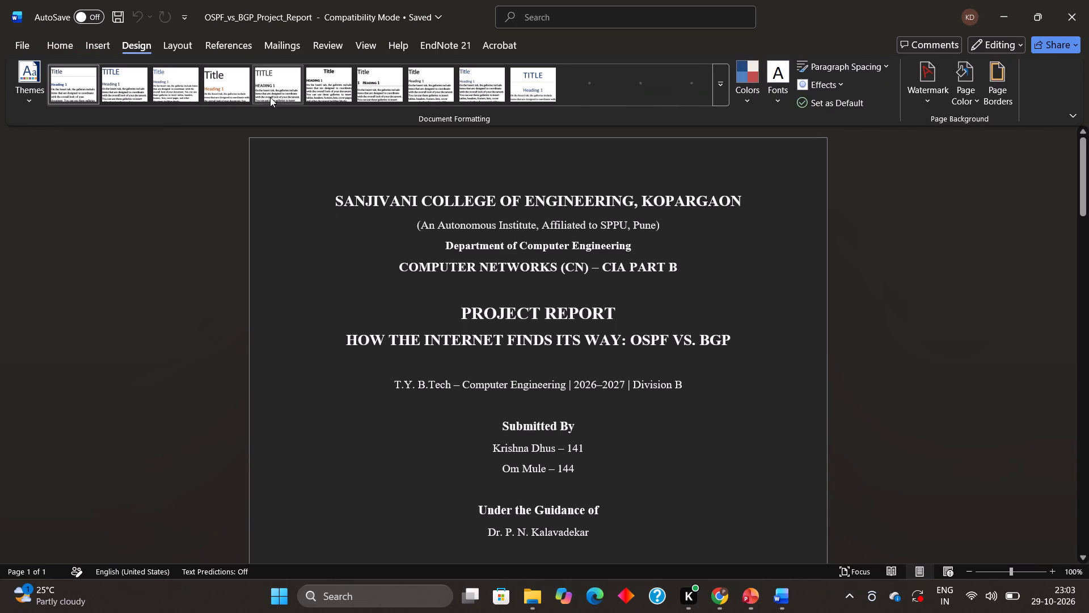
{"action": "scroll", "coordinate": [538, 88], "scroll_direction": "left", "scroll_amount": 3}
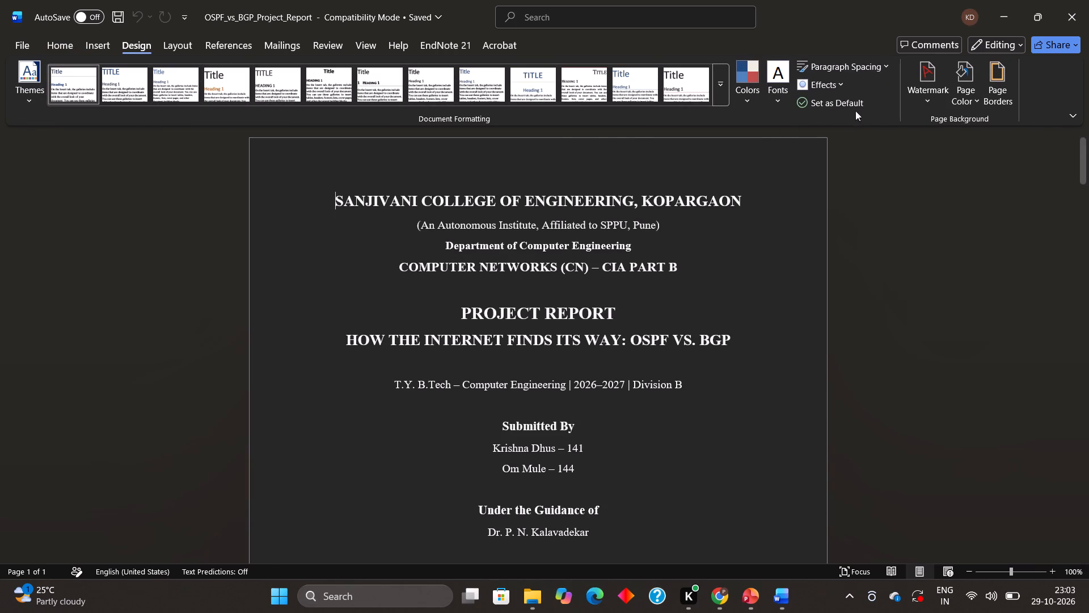
{"action": "scroll", "coordinate": [656, 274], "scroll_direction": "down", "scroll_amount": 17}
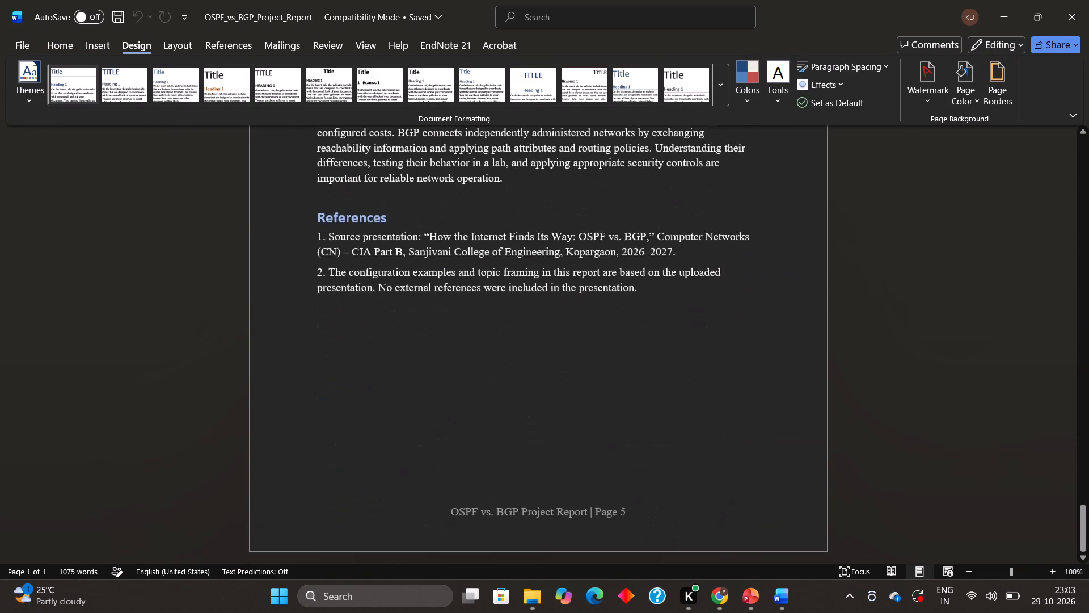
{"action": "scroll", "coordinate": [656, 274], "scroll_direction": "up", "scroll_amount": 15}
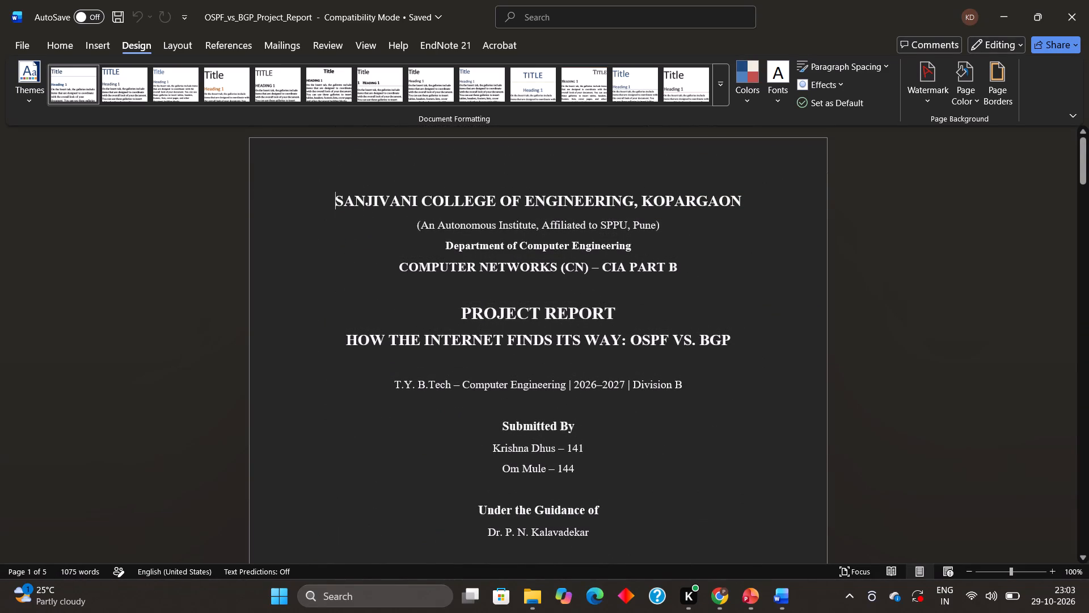
Recolor the cover page's college name heading, SANJIVANI COLLEGE OF ENGINEERING, KOPARGAON, in the dark blue theme color.
{"action": "left_click_drag", "start_coordinate": [333, 206], "coordinate": [715, 195]}
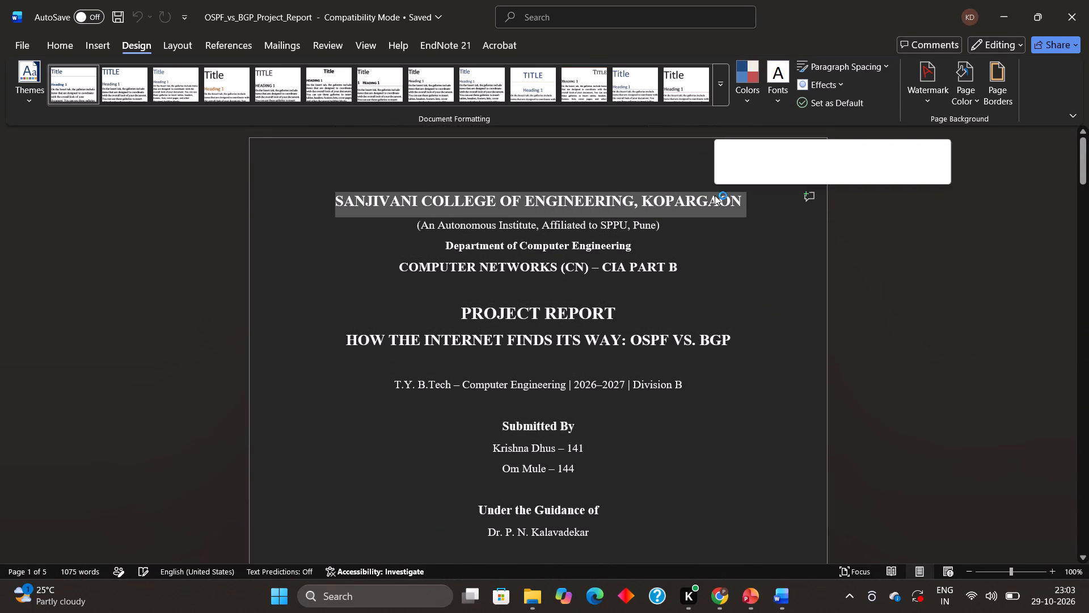
{"action": "left_click", "coordinate": [803, 168]}
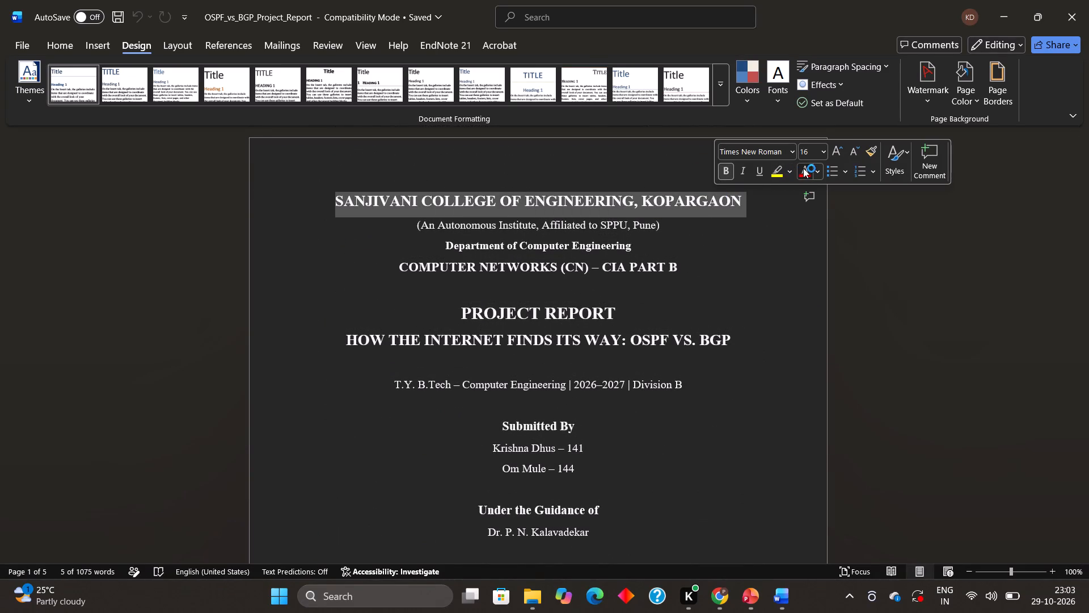
{"action": "left_click", "coordinate": [816, 174]}
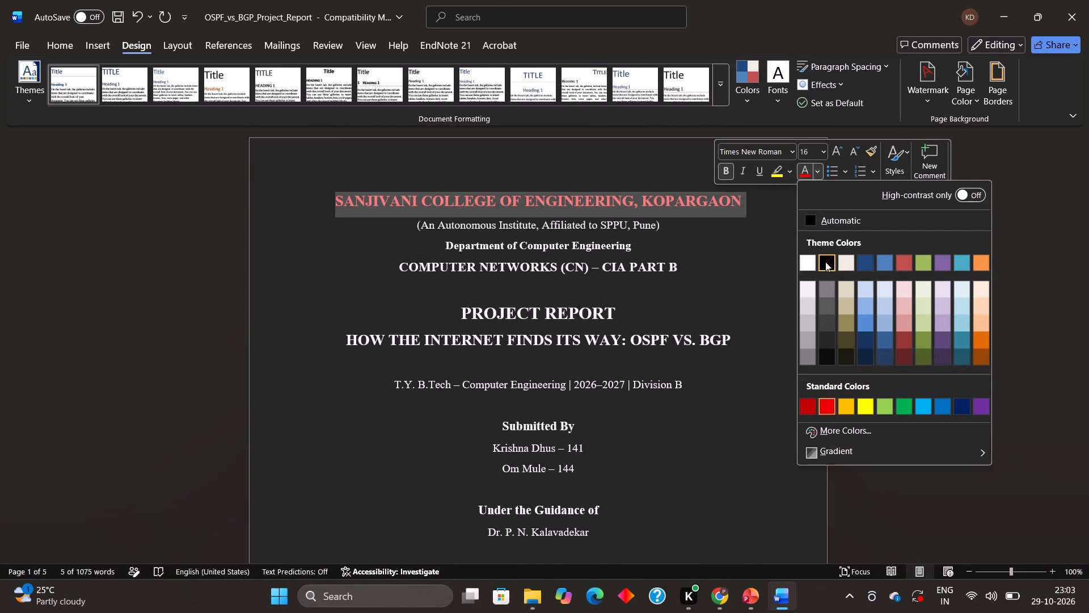
{"action": "left_click", "coordinate": [866, 262]}
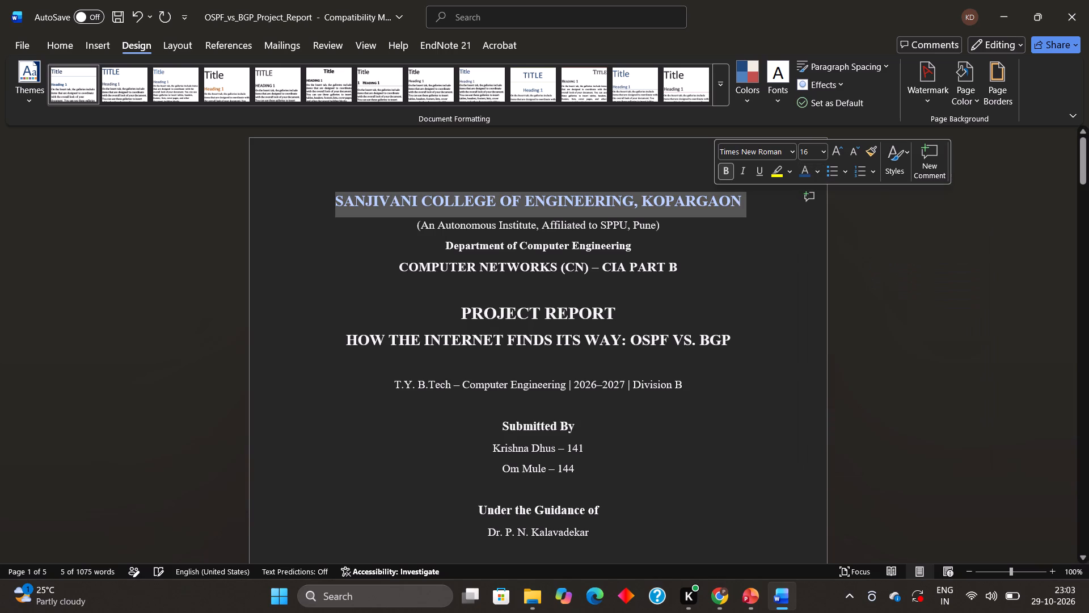
{"action": "left_click", "coordinate": [630, 488]}
Start saving a copy of OSPF_vs_BGP_Project_Report in the Downloads folder and open the choice of file formats.
{"action": "scroll", "coordinate": [740, 439], "scroll_direction": "up", "scroll_amount": 1}
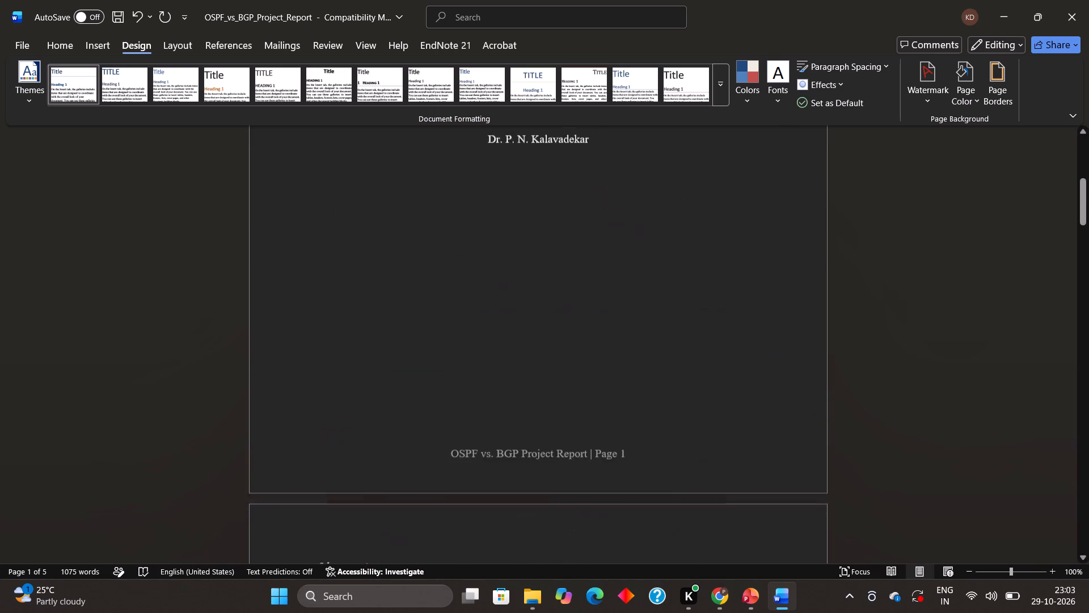
{"action": "scroll", "coordinate": [740, 439], "scroll_direction": "up", "scroll_amount": 2}
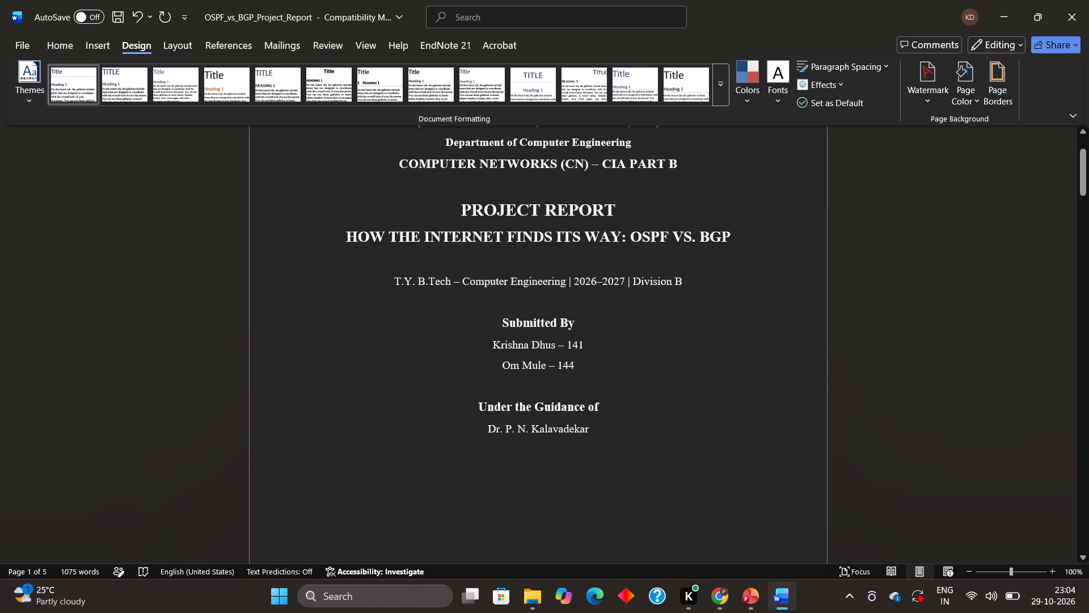
{"action": "left_click", "coordinate": [467, 237]}
{"action": "left_click", "coordinate": [18, 44]}
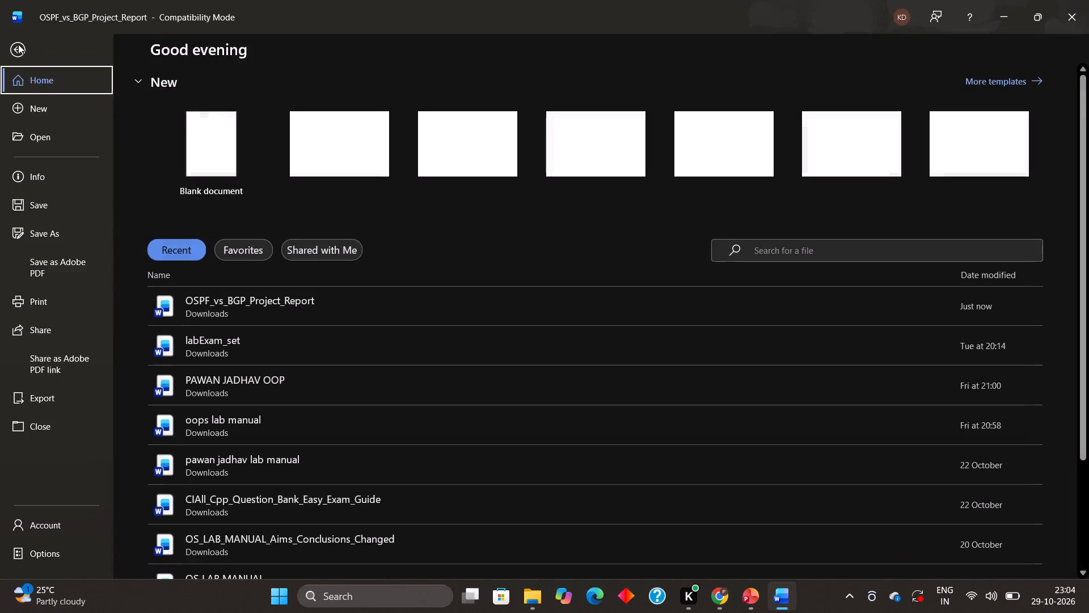
{"action": "left_click", "coordinate": [52, 229]}
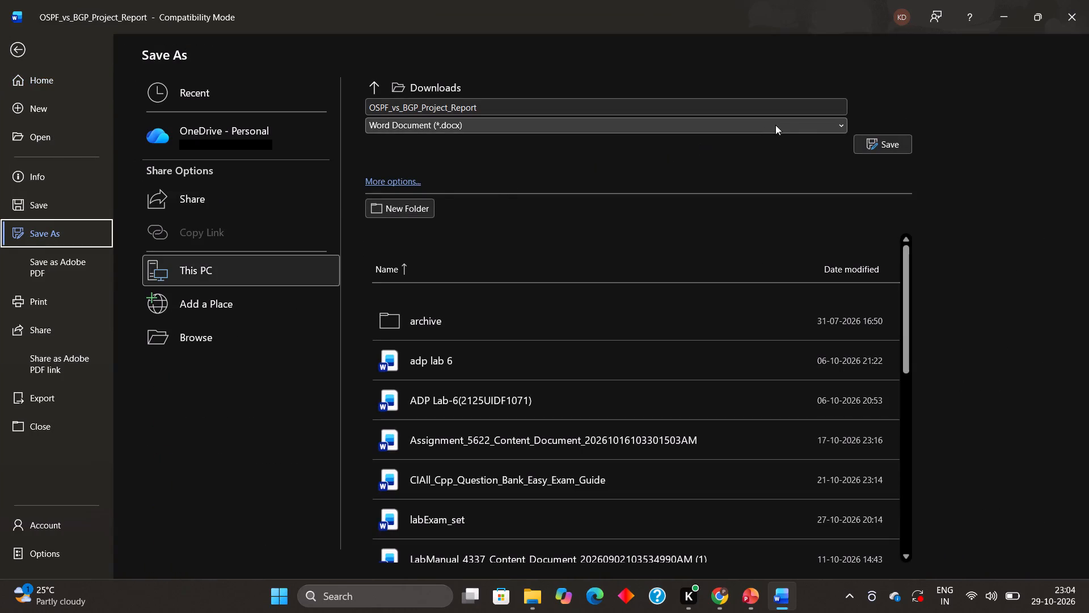
{"action": "left_click", "coordinate": [846, 123]}
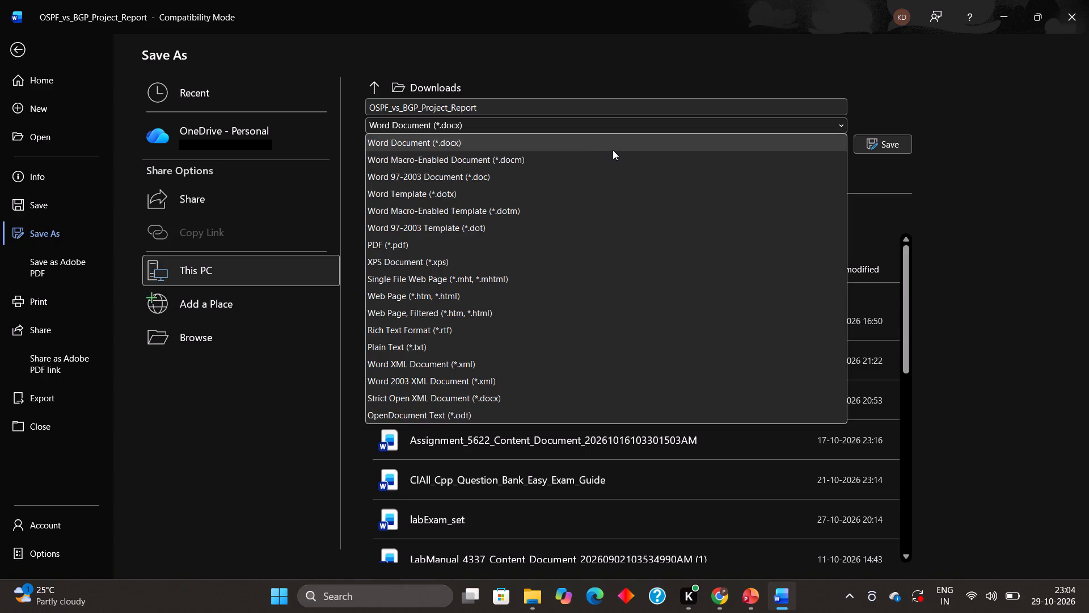
Save the report as a PDF in the Downloads folder, with the student's full name followed by REPORT as file name.
{"action": "left_click", "coordinate": [462, 248]}
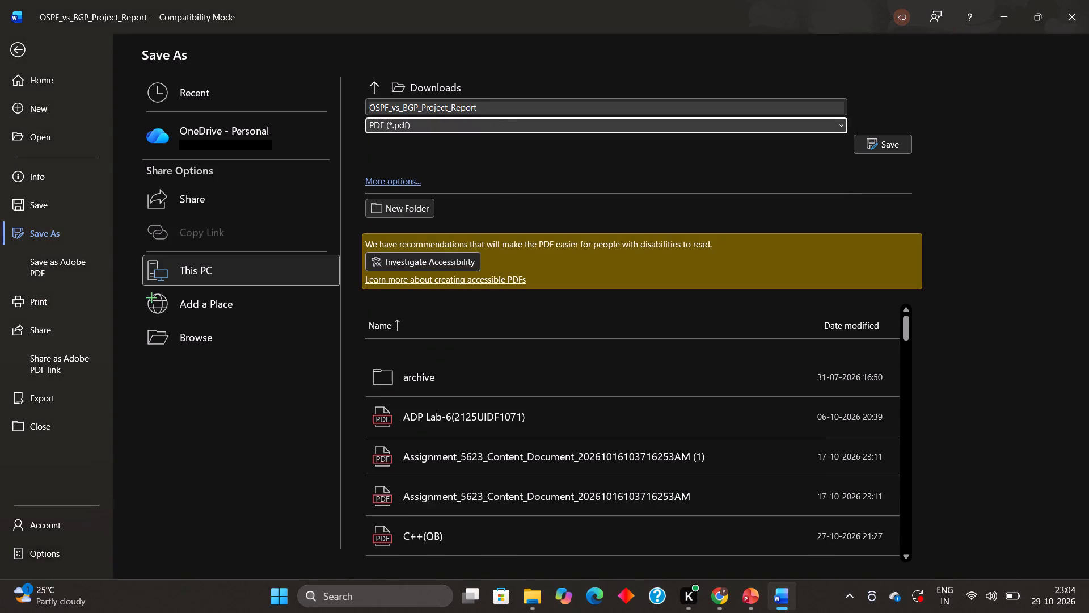
{"action": "left_click", "coordinate": [505, 107]}
{"action": "key", "text": "backslash"}
{"action": "key", "text": "BackSpace"}
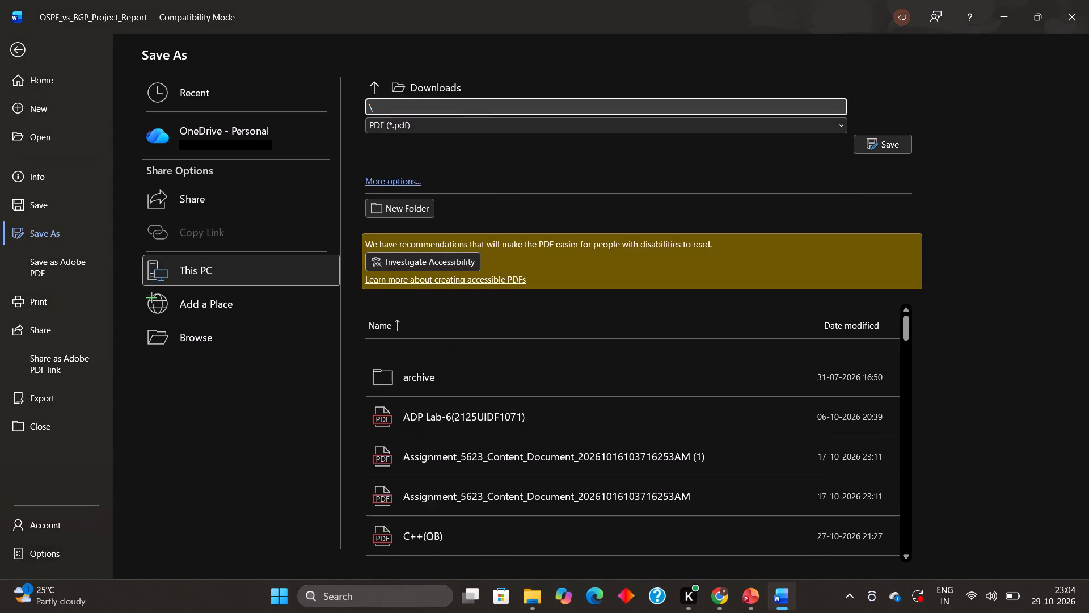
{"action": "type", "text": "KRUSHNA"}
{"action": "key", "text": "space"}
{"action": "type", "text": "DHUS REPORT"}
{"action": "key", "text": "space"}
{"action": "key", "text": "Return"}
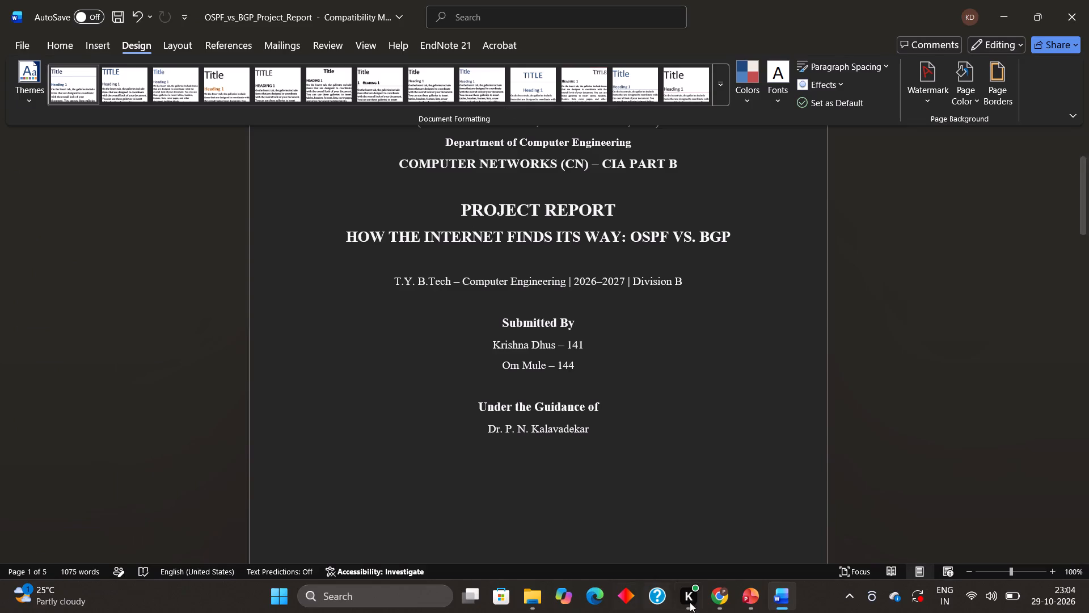
Switch to the Create PPT Report conversation in ChatGPT in Chrome.
{"action": "left_click", "coordinate": [719, 586]}
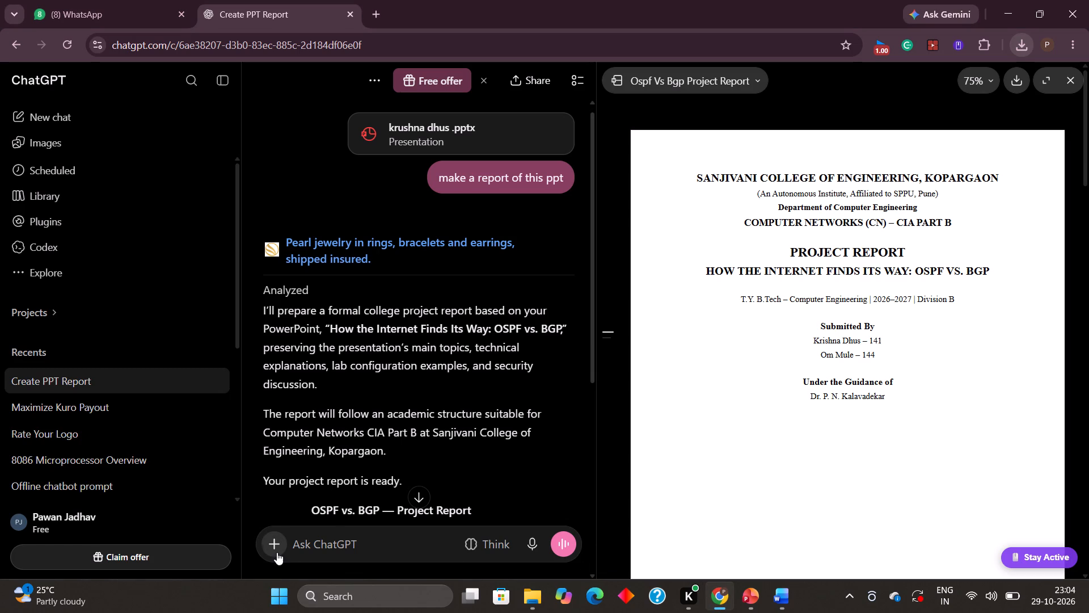
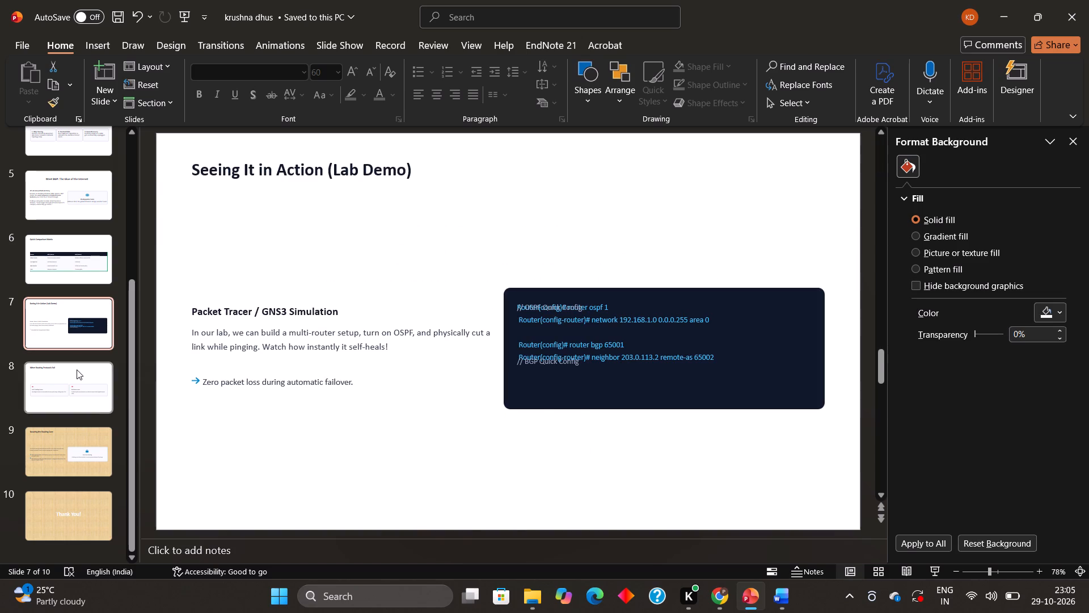
{"action": "left_click", "coordinate": [77, 370], "text": "ctrl"}
{"action": "left_click", "coordinate": [87, 262], "text": "ctrl"}
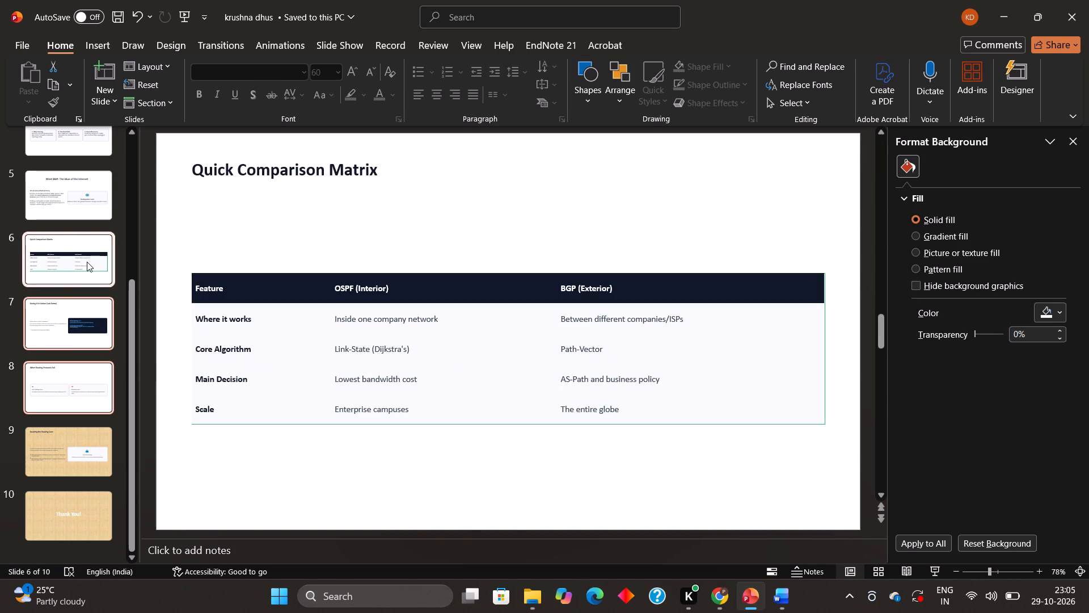
{"action": "left_click", "coordinate": [917, 250]}
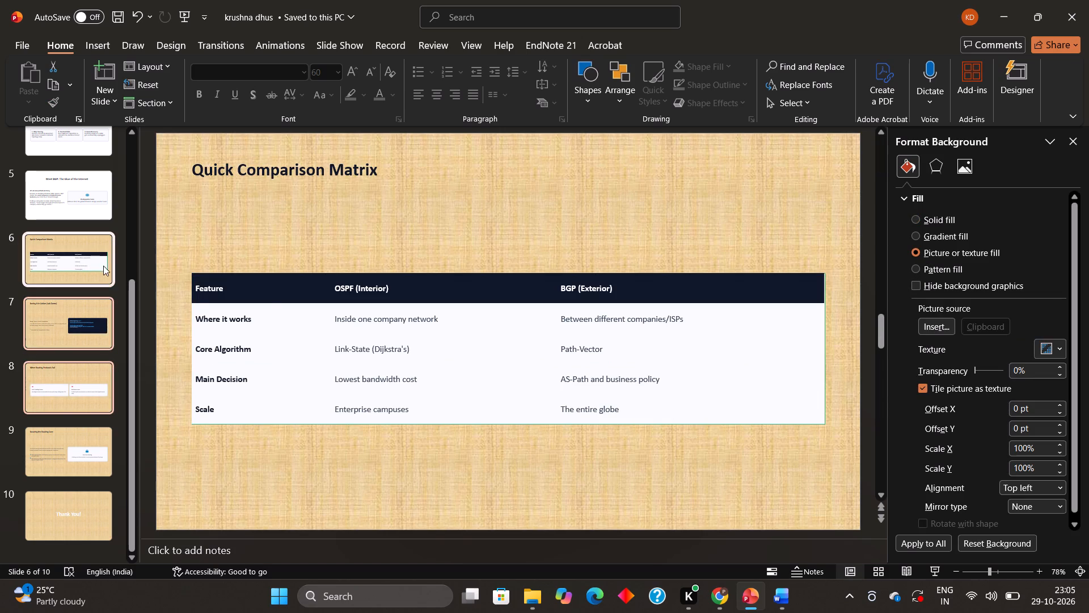
Select the remaining white-background slides at the start of the presentation, from slide 2 onward, for the same texture fill.
{"action": "scroll", "coordinate": [82, 264], "scroll_direction": "up", "scroll_amount": 5}
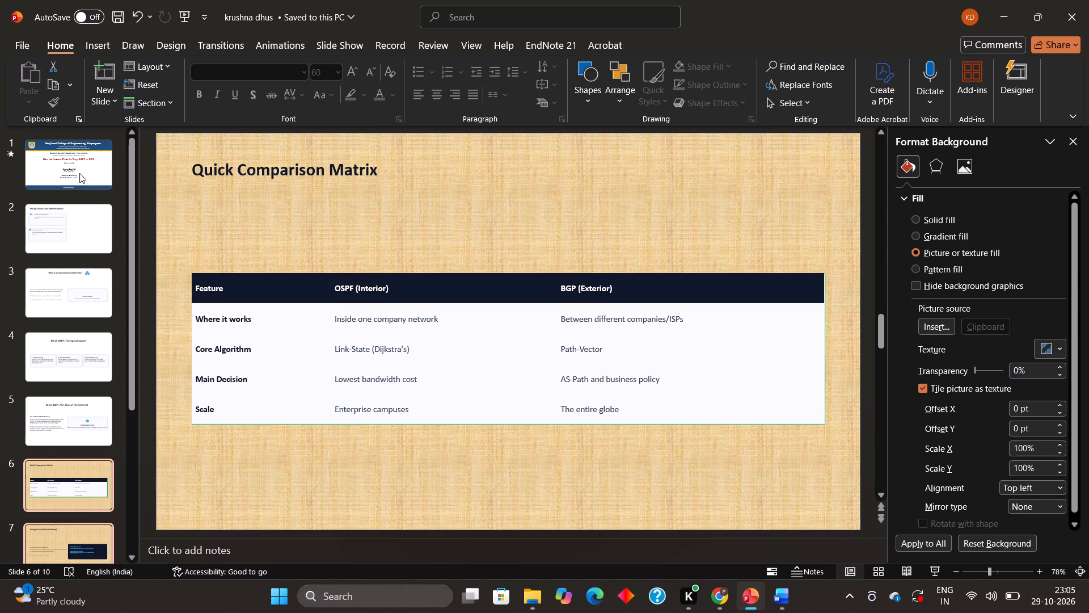
{"action": "left_click", "coordinate": [79, 173], "text": "ctrl"}
{"action": "left_click_drag", "start_coordinate": [87, 251], "coordinate": [92, 324], "text": "ctrl"}
{"action": "left_click", "coordinate": [92, 324], "text": "ctrl"}
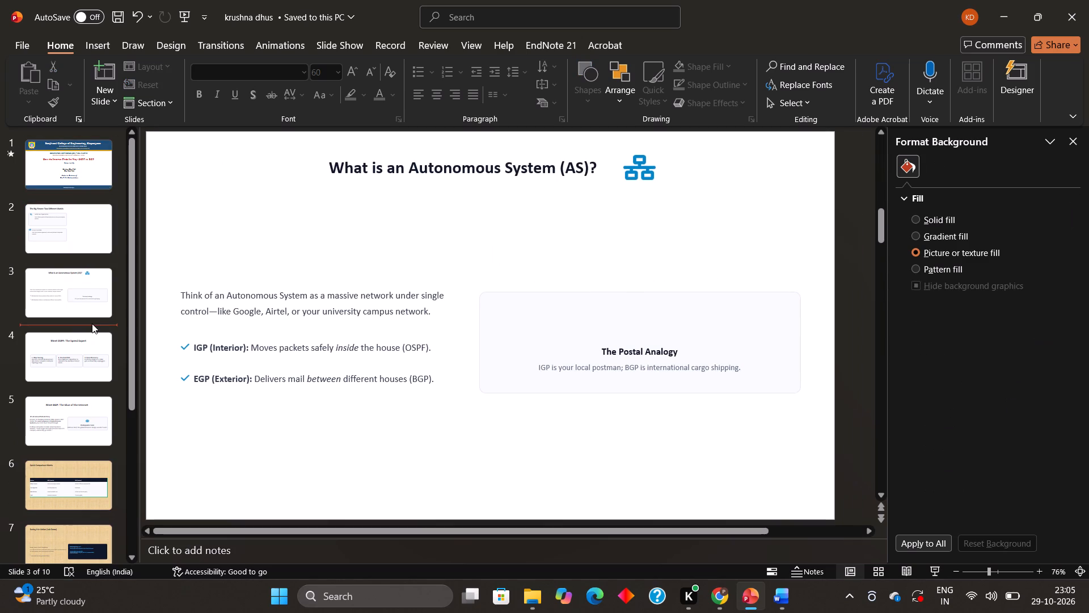
Select slides 1 to 5 together and apply the picture or texture fill to their backgrounds.
{"action": "left_click", "coordinate": [78, 162], "text": "ctrl"}
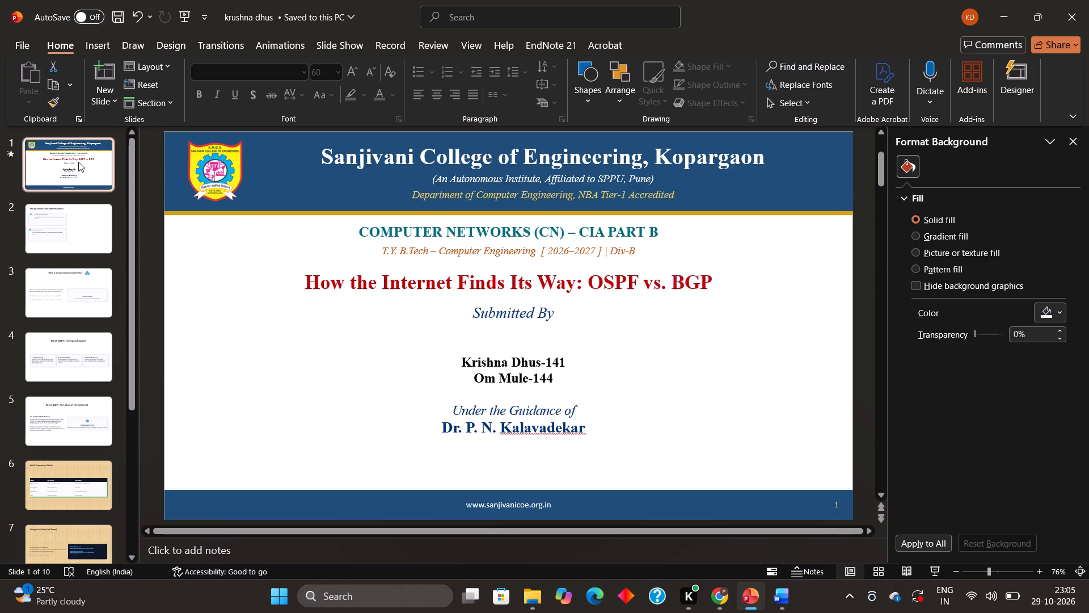
{"action": "left_click", "coordinate": [79, 203], "text": "ctrl"}
{"action": "left_click", "coordinate": [82, 266], "text": "ctrl"}
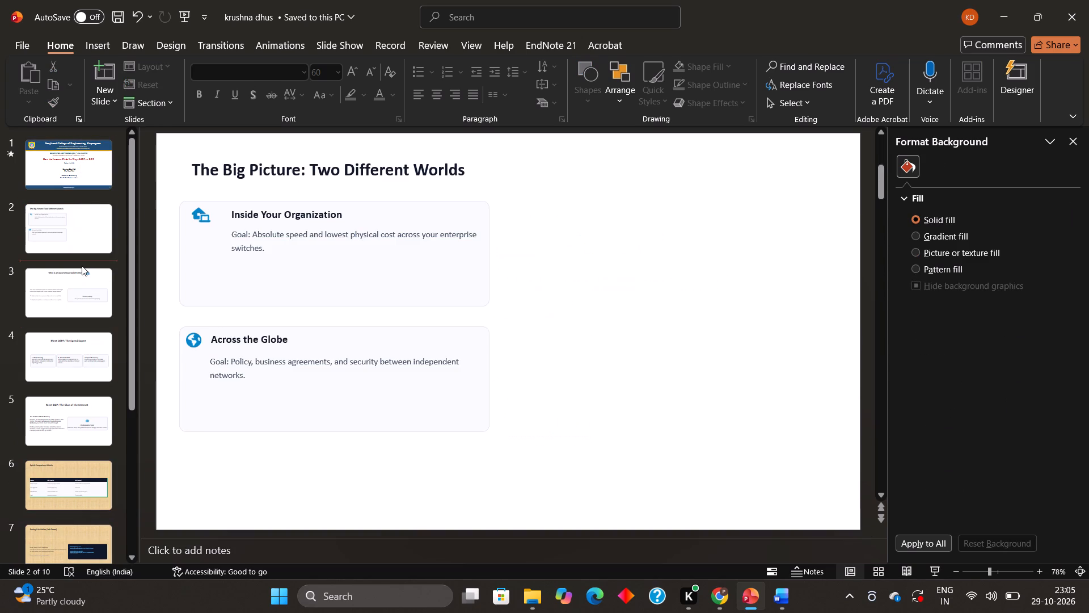
{"action": "left_click", "coordinate": [67, 131]}
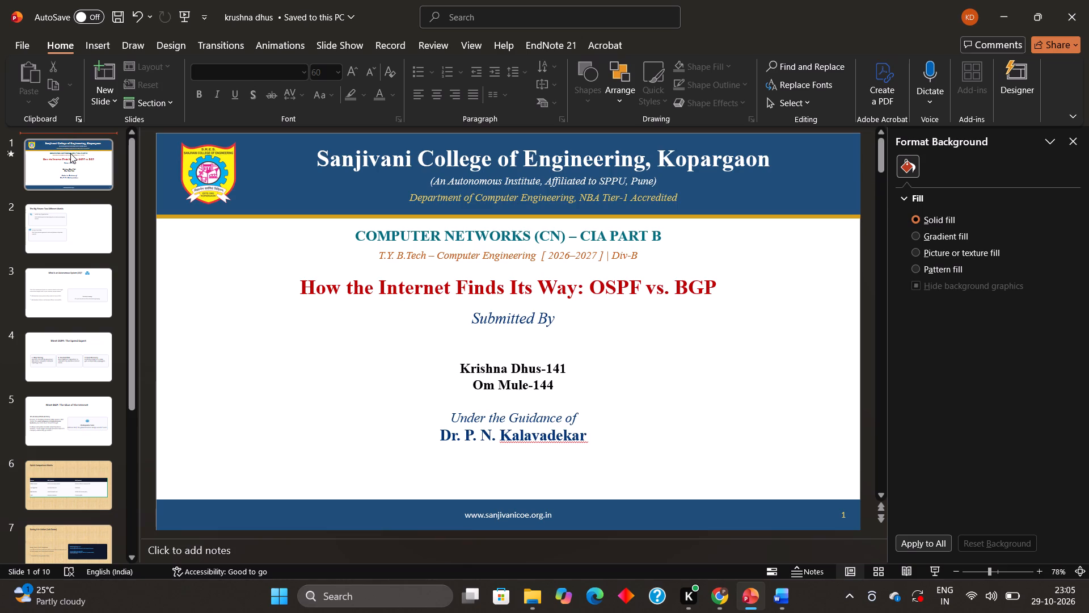
{"action": "left_click", "coordinate": [69, 168], "text": "ctrl"}
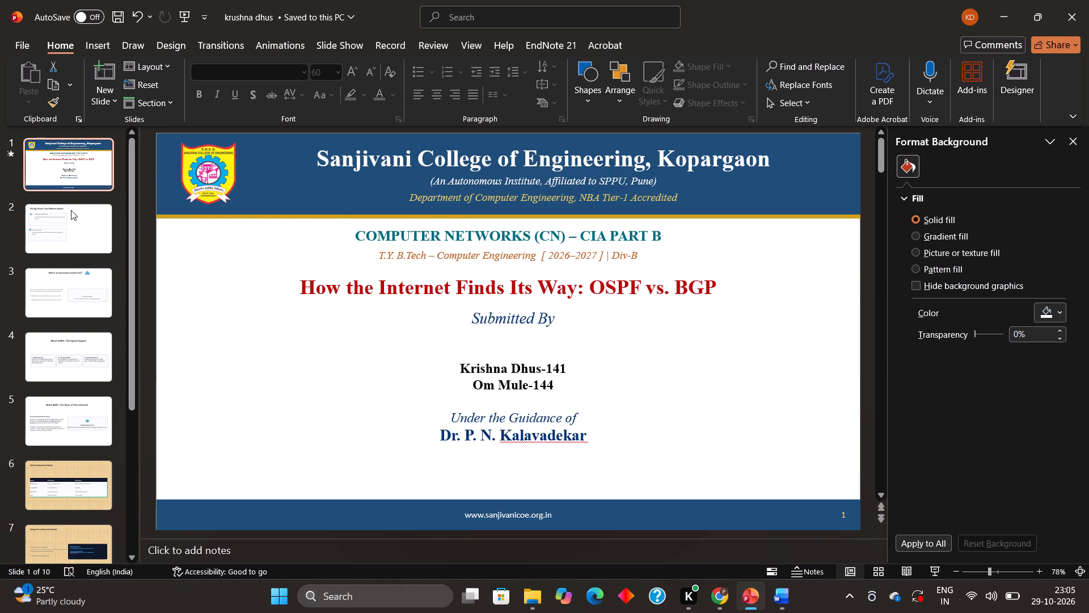
{"action": "left_click", "coordinate": [71, 210], "text": "ctrl"}
{"action": "left_click", "coordinate": [63, 293], "text": "ctrl"}
{"action": "left_click", "coordinate": [76, 362], "text": "ctrl"}
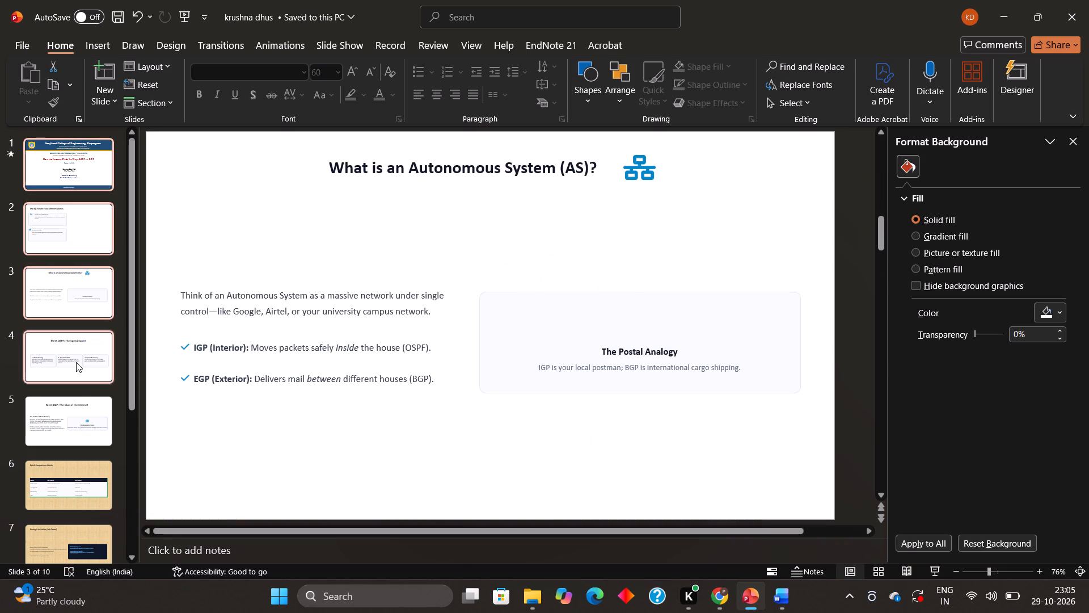
{"action": "left_click", "coordinate": [79, 427], "text": "ctrl"}
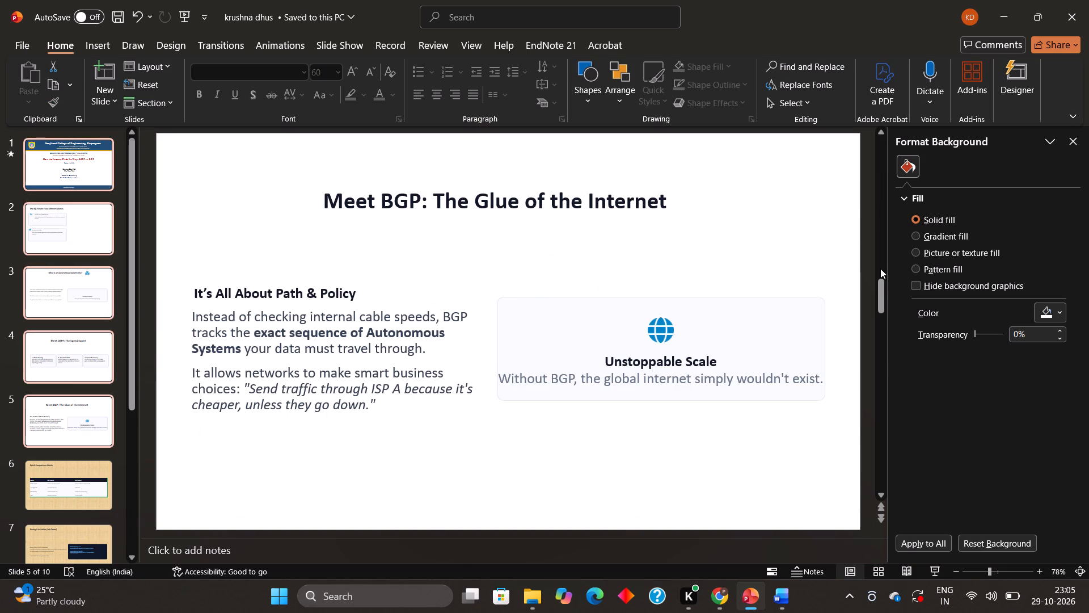
{"action": "left_click", "coordinate": [918, 252]}
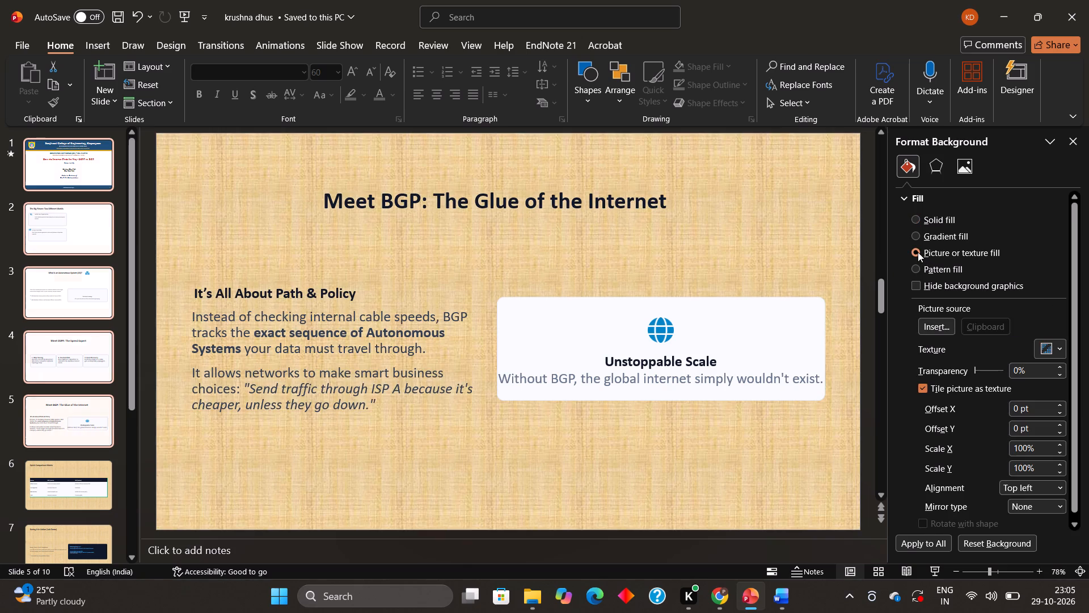
Check the textured background across the slides and the legibility of the Autonomous System slide's text.
{"action": "left_click", "coordinate": [66, 229]}
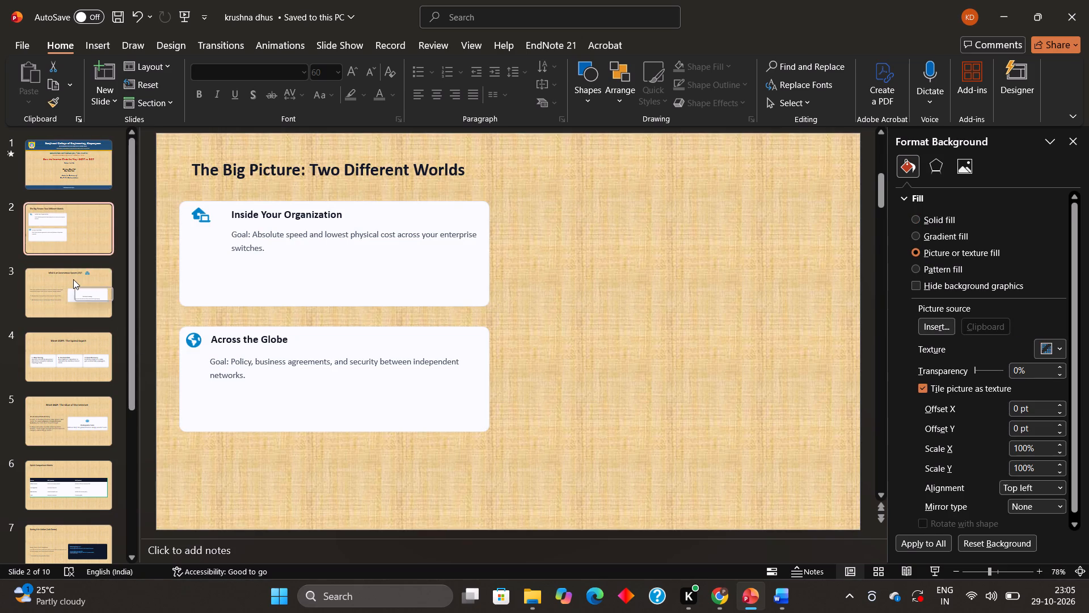
{"action": "left_click", "coordinate": [73, 279]}
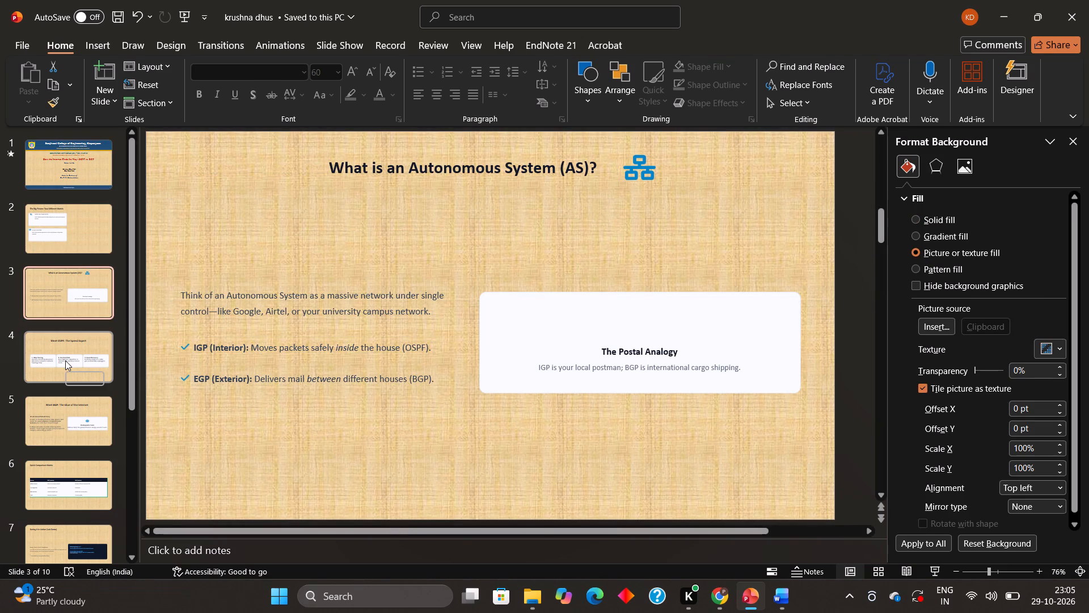
{"action": "left_click_drag", "start_coordinate": [180, 293], "coordinate": [432, 380]}
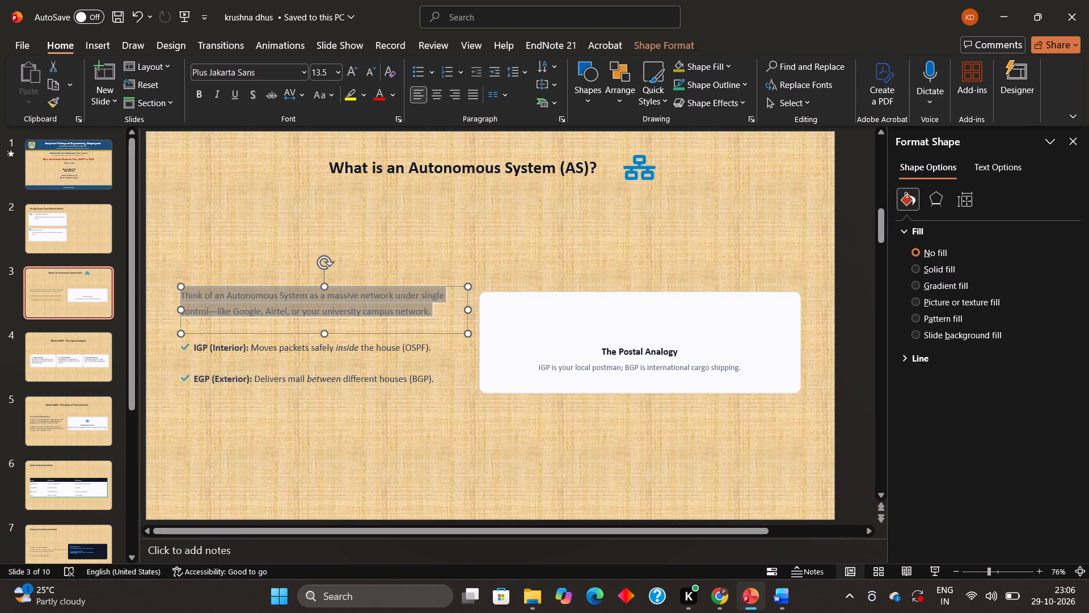
{"action": "left_click_drag", "start_coordinate": [432, 380], "coordinate": [263, 264]}
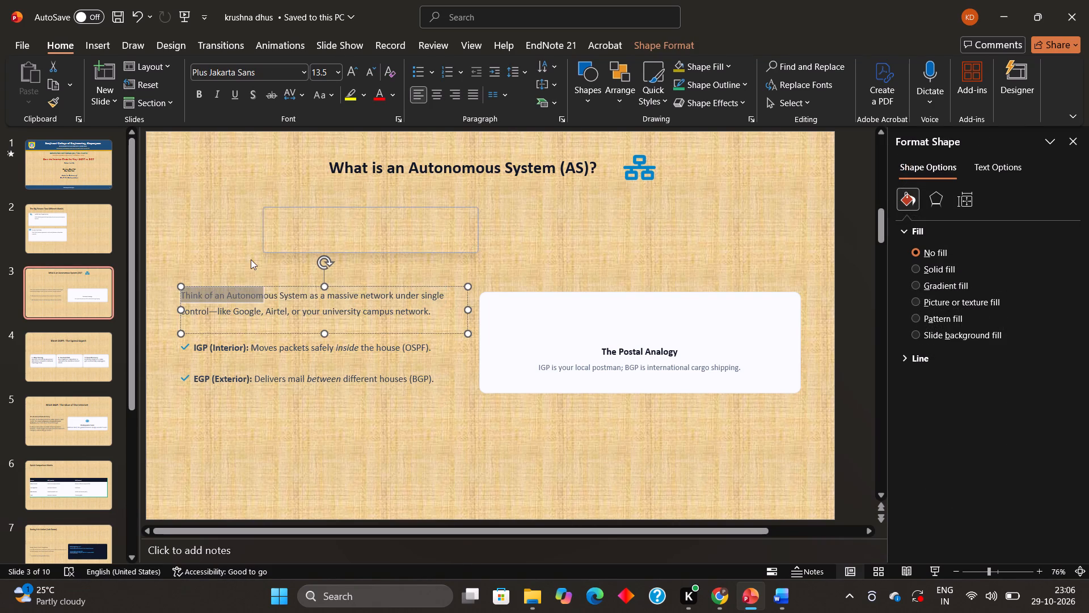
{"action": "left_click", "coordinate": [209, 251]}
{"action": "scroll", "coordinate": [74, 343], "scroll_direction": "down", "scroll_amount": 10}
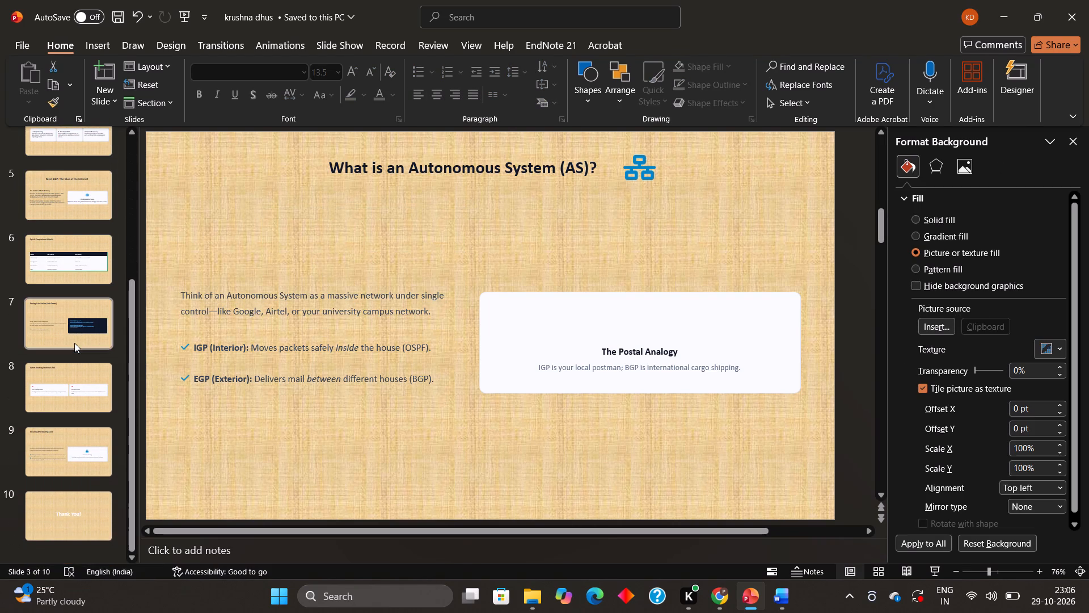
{"action": "scroll", "coordinate": [74, 343], "scroll_direction": "down", "scroll_amount": 3}
{"action": "scroll", "coordinate": [74, 343], "scroll_direction": "up", "scroll_amount": 12}
{"action": "scroll", "coordinate": [74, 343], "scroll_direction": "down", "scroll_amount": 9}
{"action": "scroll", "coordinate": [74, 343], "scroll_direction": "up", "scroll_amount": 12}
{"action": "scroll", "coordinate": [74, 343], "scroll_direction": "down", "scroll_amount": 11}
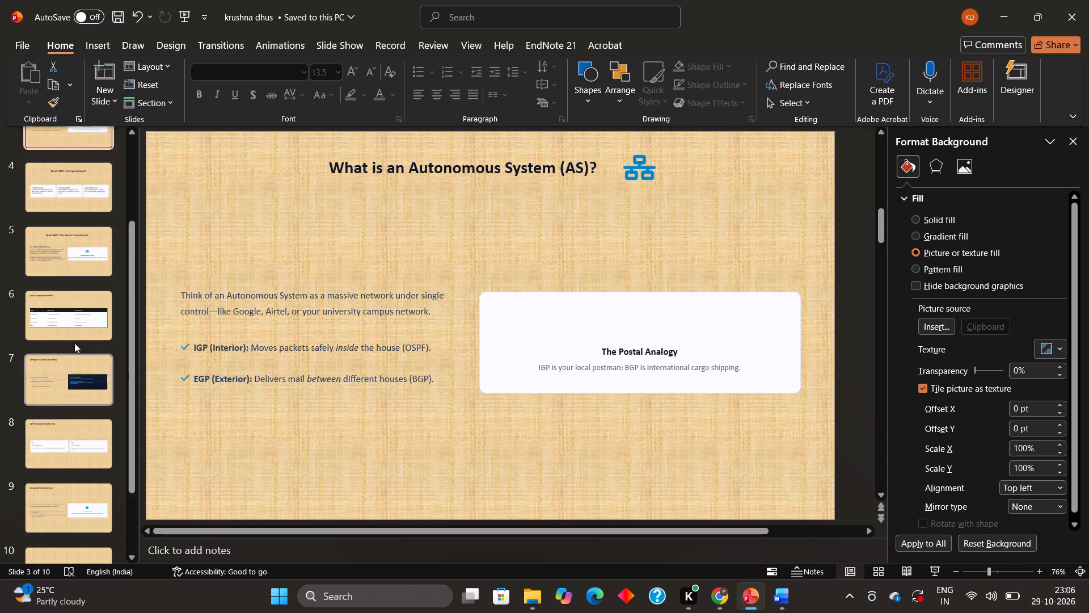
{"action": "scroll", "coordinate": [74, 343], "scroll_direction": "down", "scroll_amount": 3}
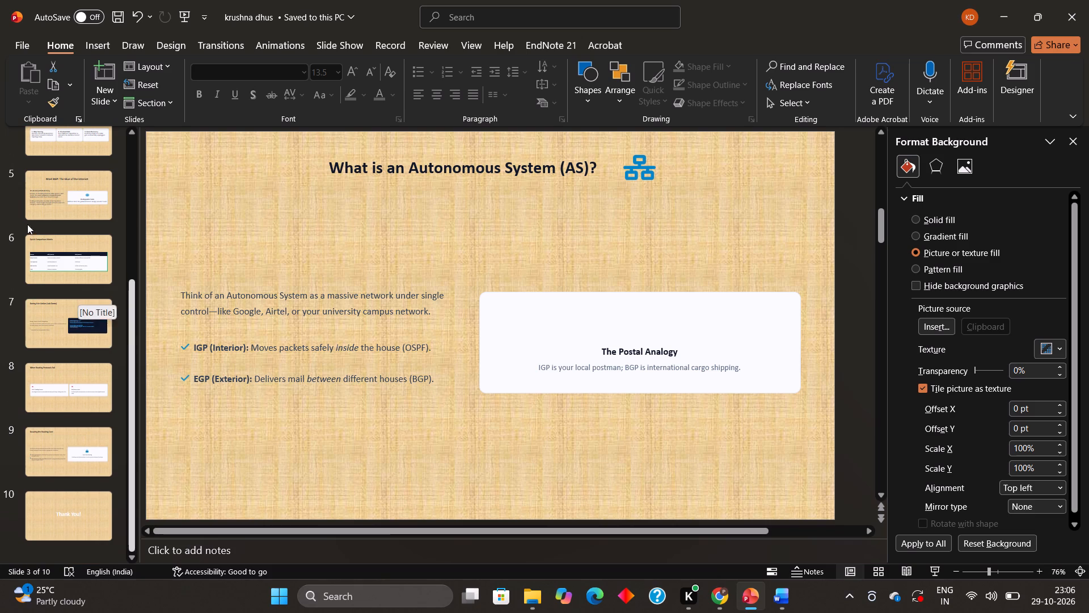
{"action": "scroll", "coordinate": [27, 224], "scroll_direction": "up", "scroll_amount": 8}
{"action": "left_click", "coordinate": [73, 155]}
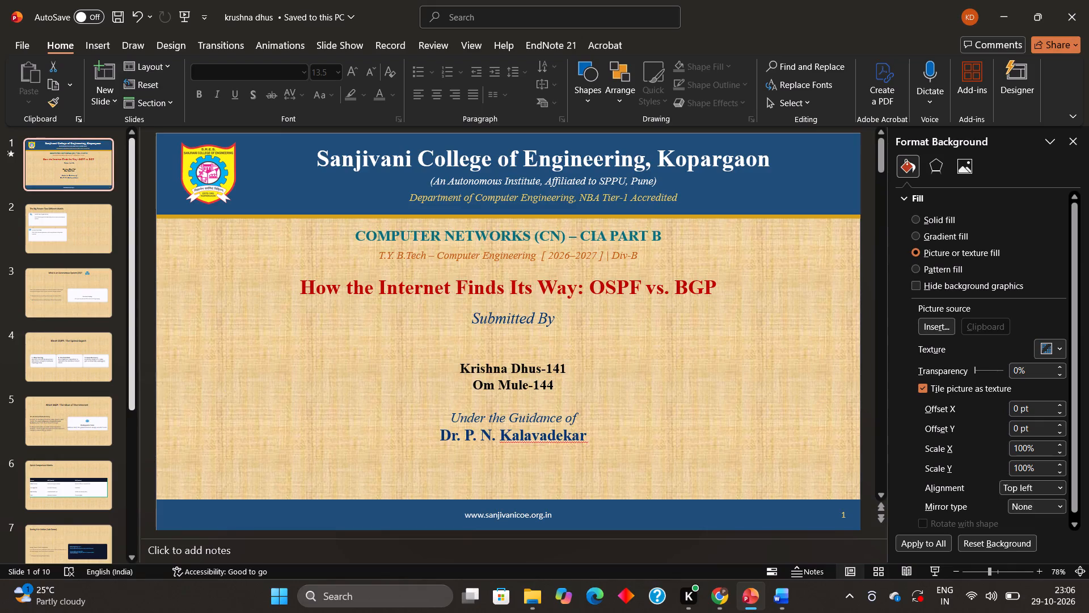
Save a copy of the presentation in Downloads as a .pptx file, adding 1 after the current file name.
{"action": "left_click", "coordinate": [24, 47]}
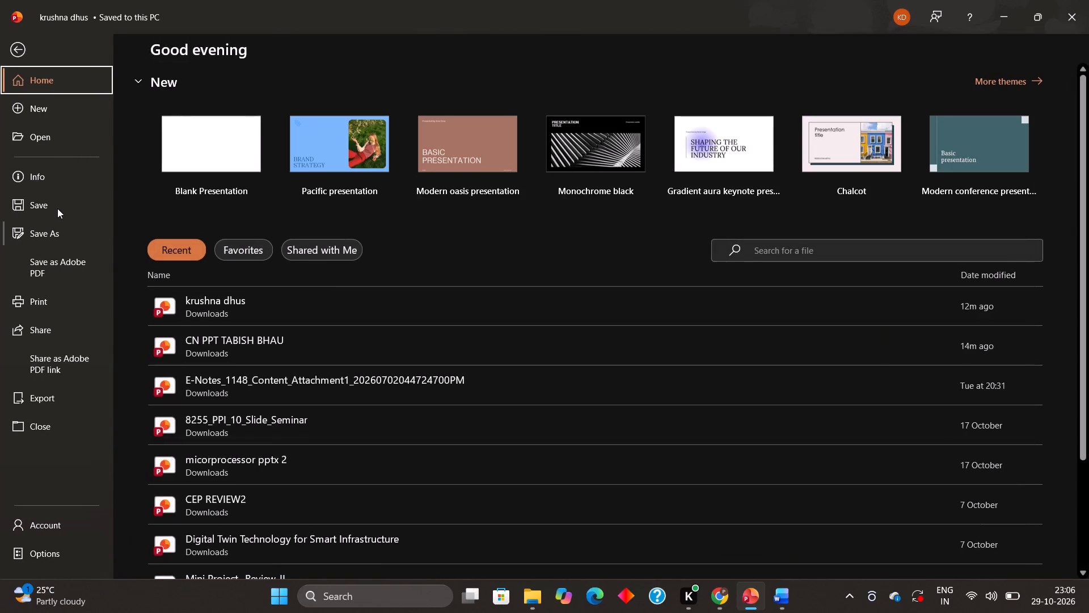
{"action": "left_click", "coordinate": [50, 226]}
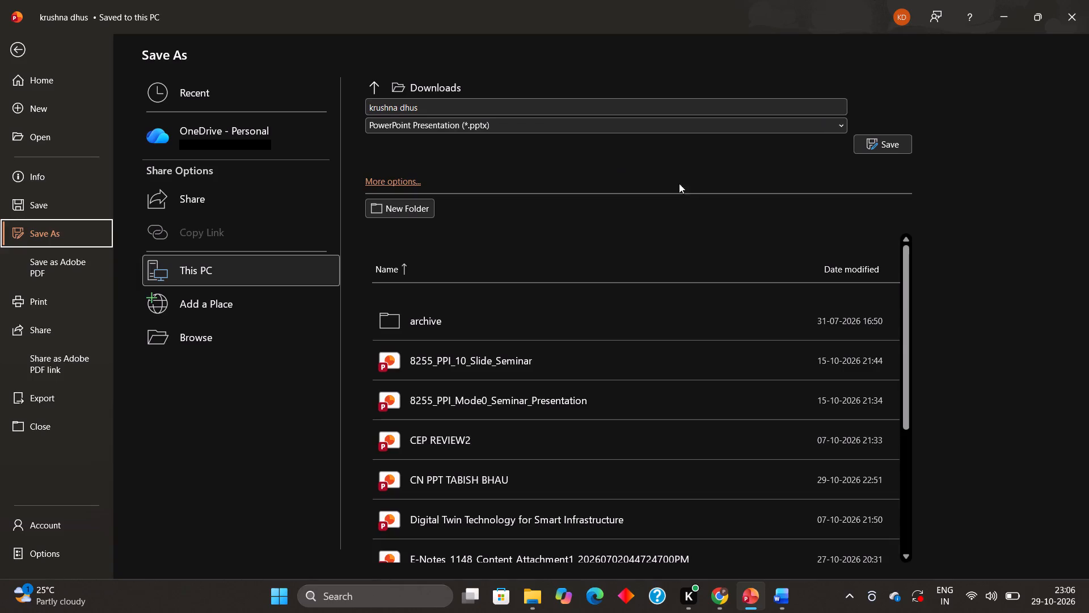
{"action": "left_click", "coordinate": [476, 103]}
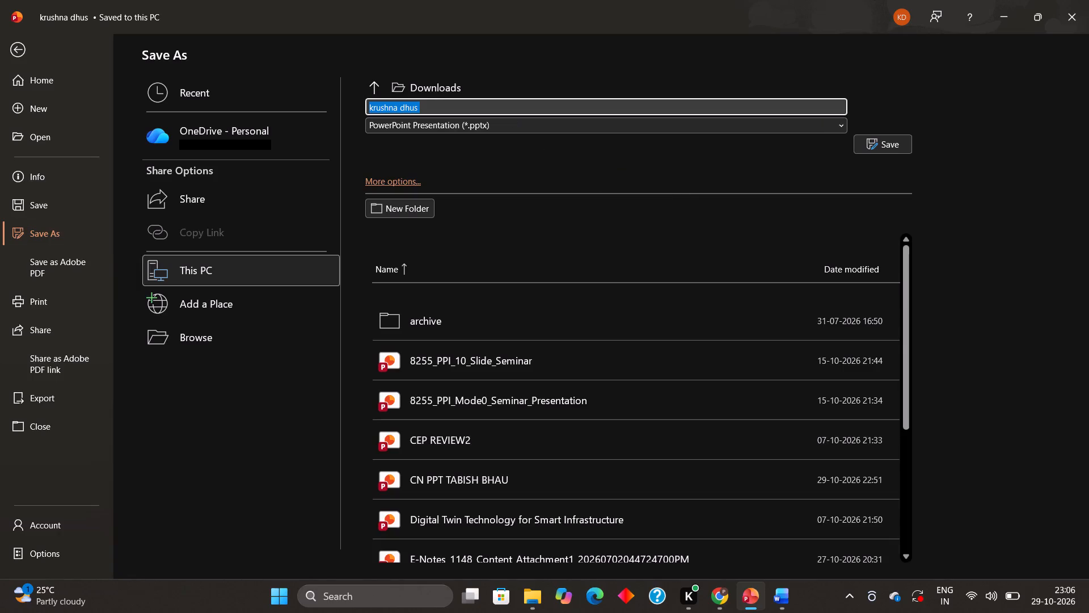
{"action": "left_click", "coordinate": [476, 103]}
{"action": "key", "text": "1"}
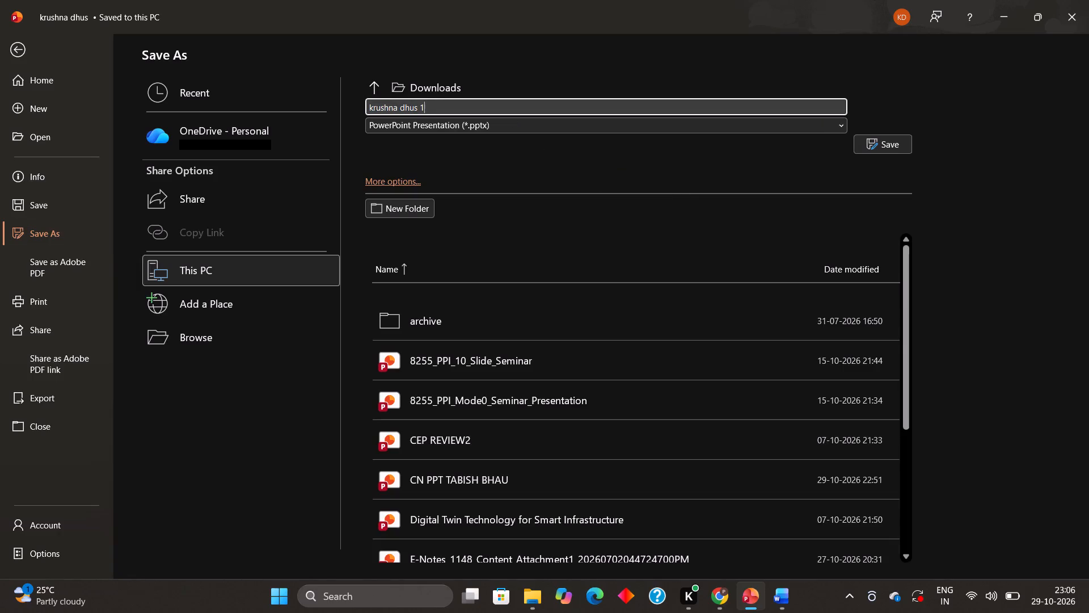
{"action": "left_click", "coordinate": [881, 136]}
{"action": "left_click", "coordinate": [568, 373]}
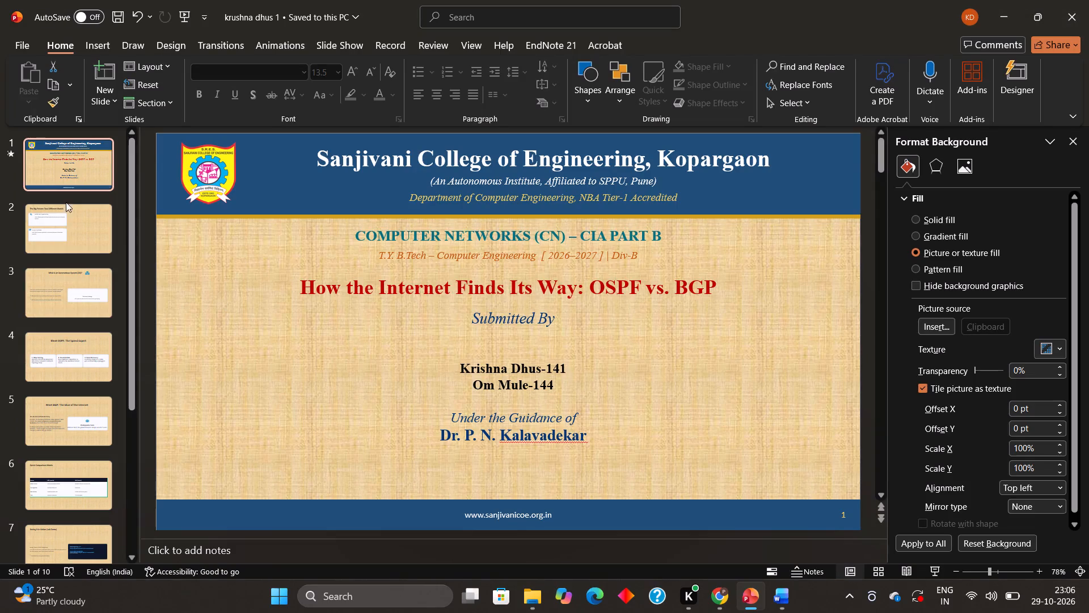
Review slides 2 to 5 of the saved copy and skim the remaining slide thumbnails.
{"action": "left_click", "coordinate": [72, 215]}
{"action": "left_click", "coordinate": [63, 291]}
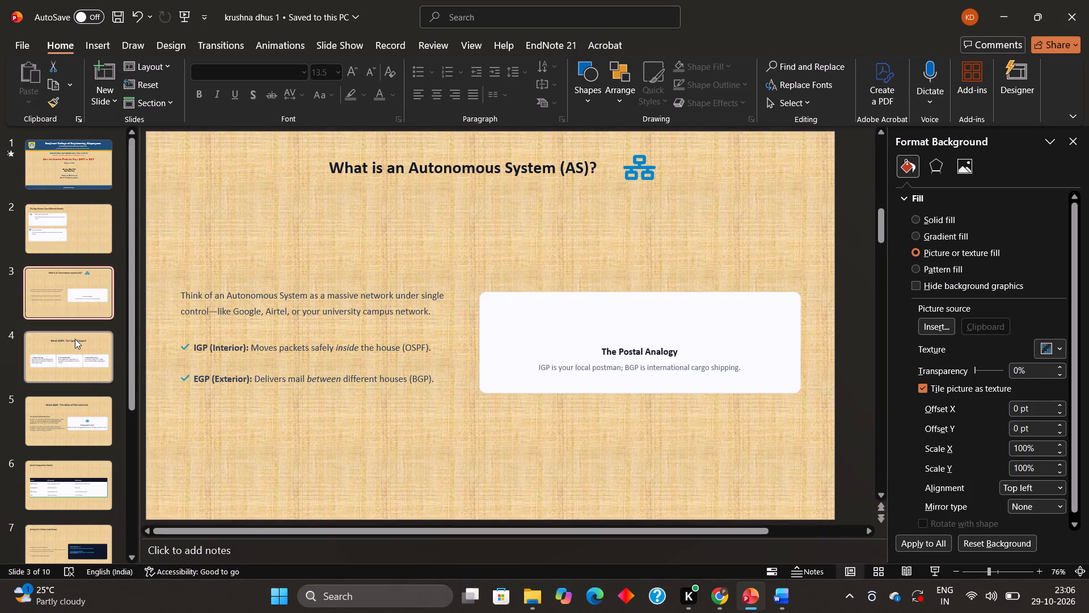
{"action": "left_click", "coordinate": [75, 339]}
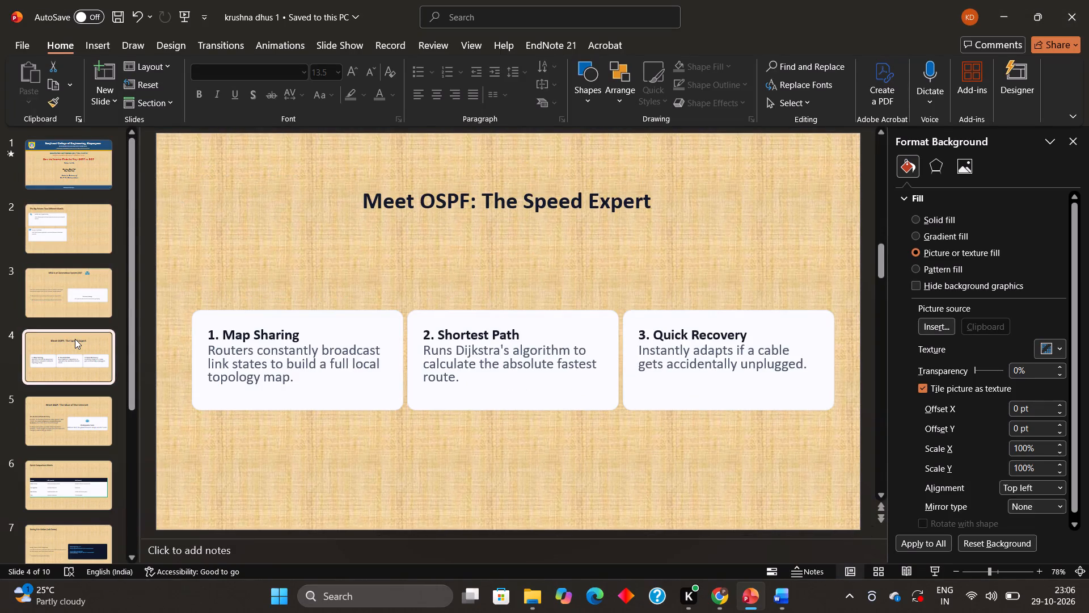
{"action": "left_click", "coordinate": [71, 417]}
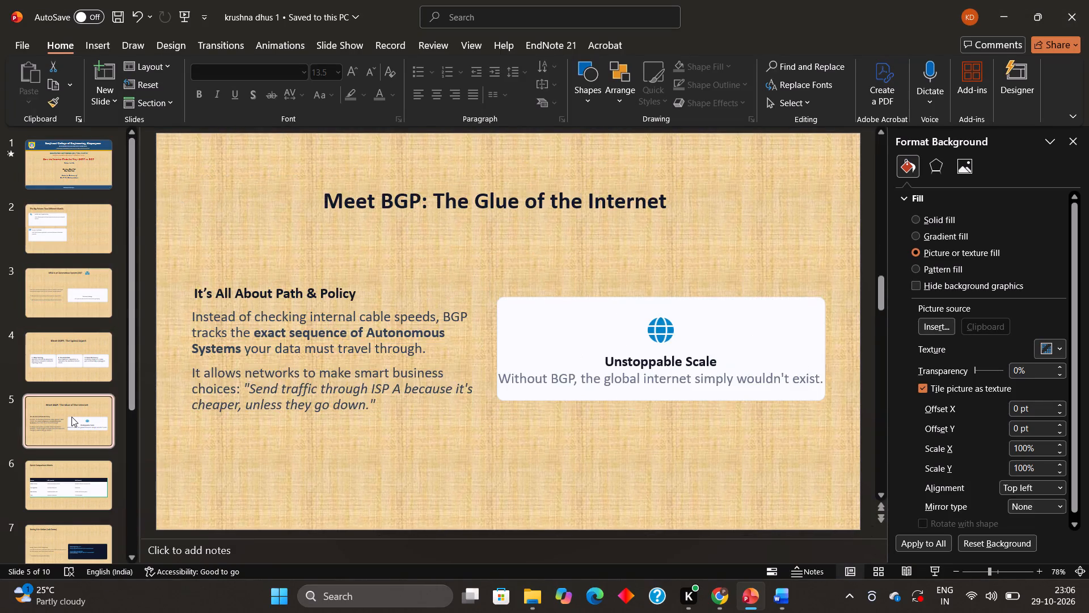
{"action": "scroll", "coordinate": [75, 336], "scroll_direction": "down", "scroll_amount": 11}
{"action": "scroll", "coordinate": [75, 336], "scroll_direction": "up", "scroll_amount": 8}
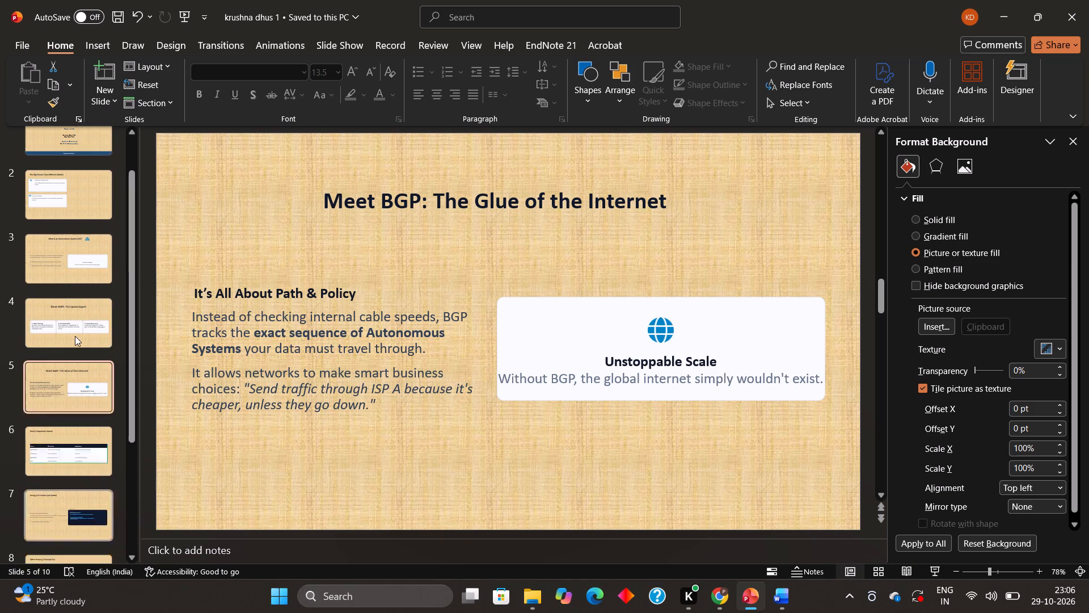
{"action": "scroll", "coordinate": [75, 336], "scroll_direction": "up", "scroll_amount": 1}
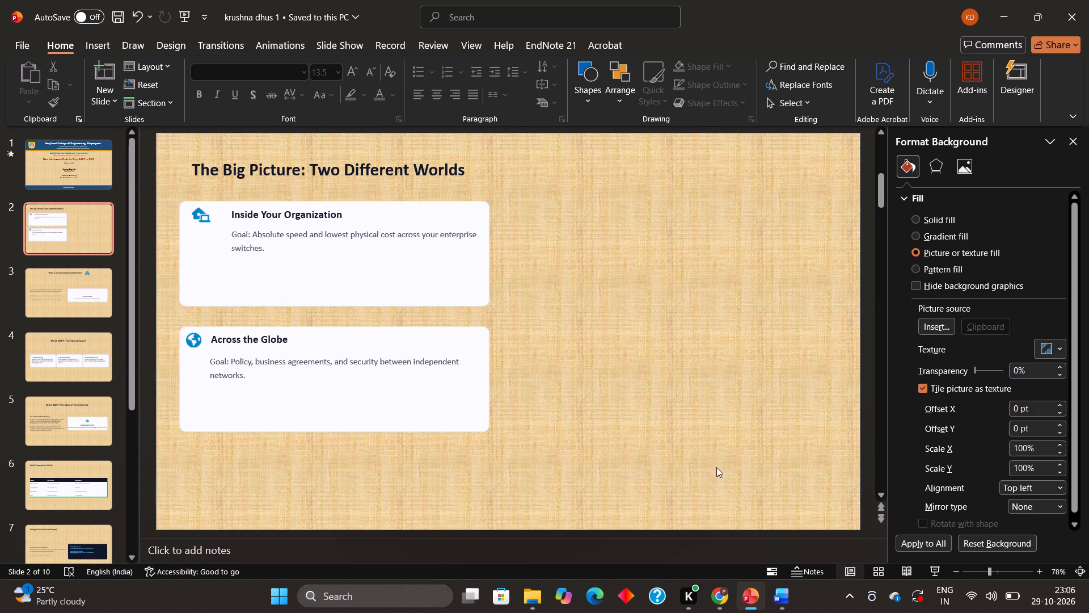
Switch to OSPF_vs_BGP_Project_Report in Word and skim it from the cover page to the OSPF section.
{"action": "left_click", "coordinate": [786, 601]}
{"action": "scroll", "coordinate": [562, 366], "scroll_direction": "up", "scroll_amount": 3}
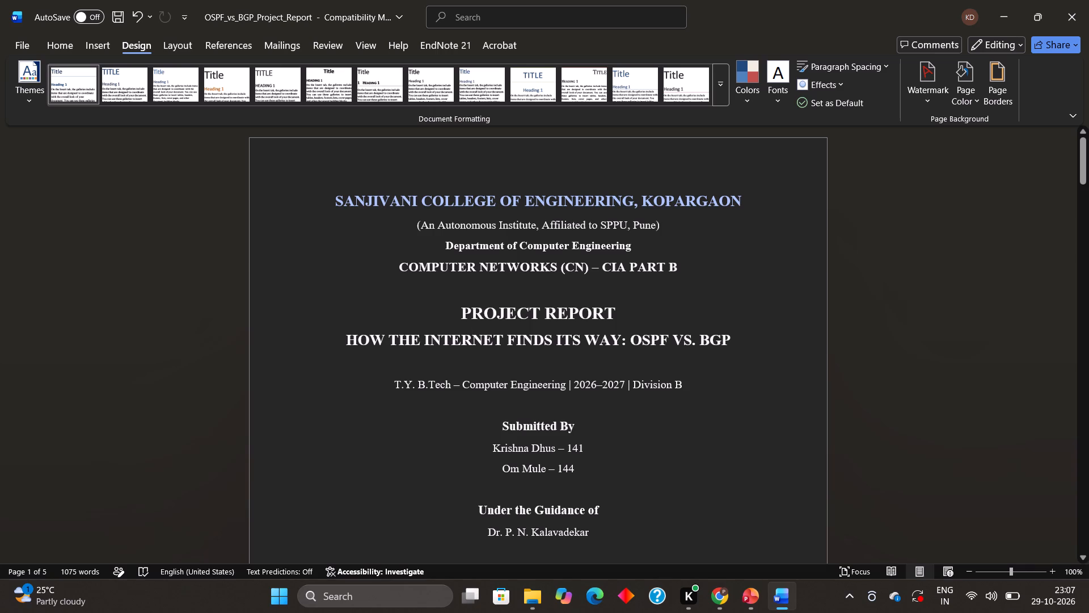
{"action": "scroll", "coordinate": [457, 313], "scroll_direction": "down", "scroll_amount": 1}
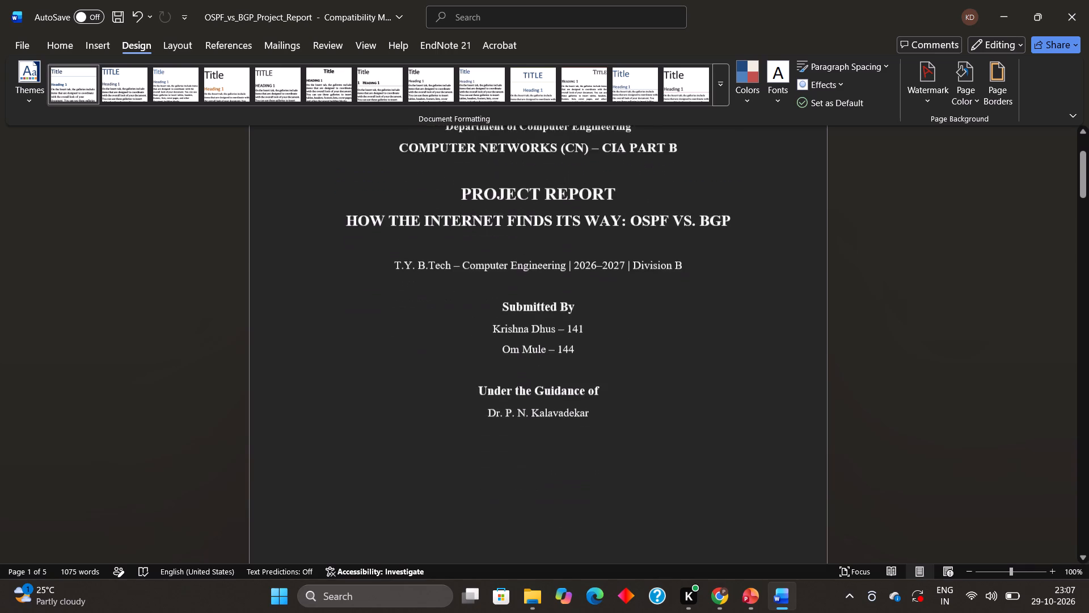
{"action": "scroll", "coordinate": [457, 313], "scroll_direction": "down", "scroll_amount": 1}
{"action": "scroll", "coordinate": [457, 313], "scroll_direction": "up", "scroll_amount": 1}
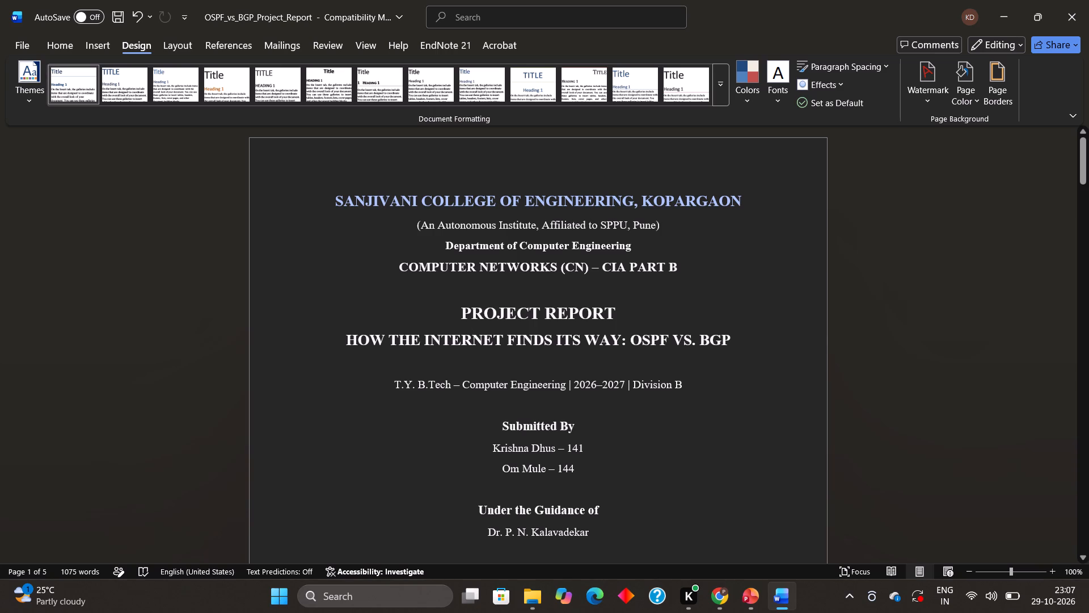
{"action": "scroll", "coordinate": [501, 437], "scroll_direction": "down", "scroll_amount": 9}
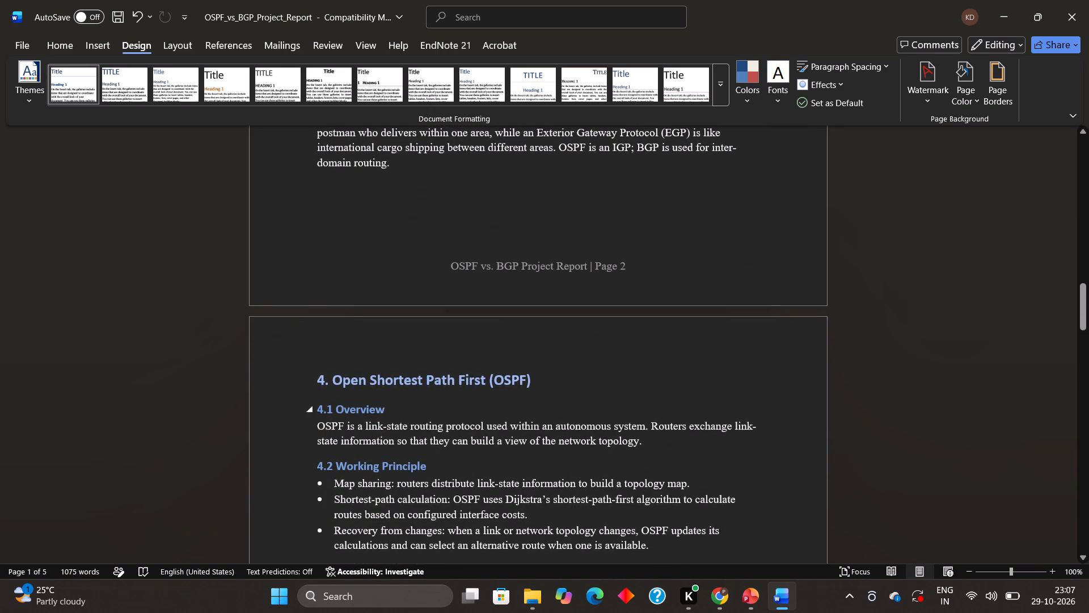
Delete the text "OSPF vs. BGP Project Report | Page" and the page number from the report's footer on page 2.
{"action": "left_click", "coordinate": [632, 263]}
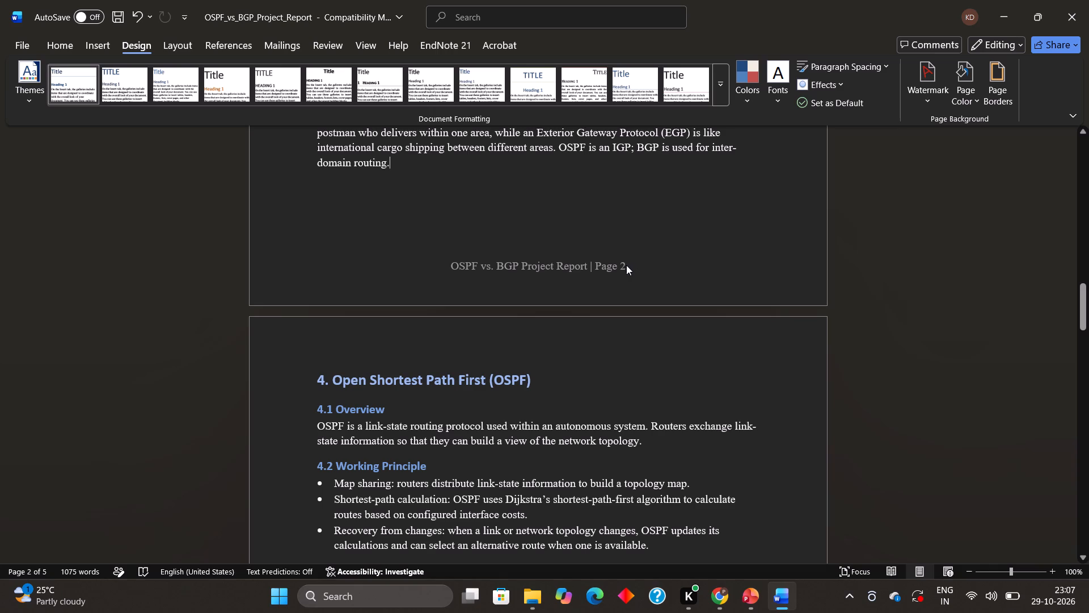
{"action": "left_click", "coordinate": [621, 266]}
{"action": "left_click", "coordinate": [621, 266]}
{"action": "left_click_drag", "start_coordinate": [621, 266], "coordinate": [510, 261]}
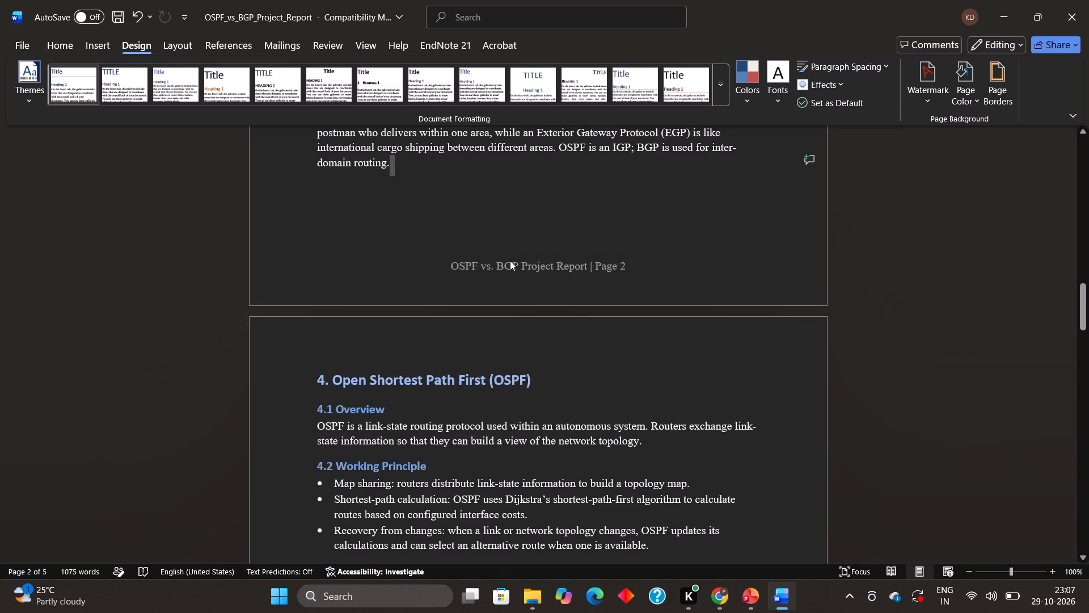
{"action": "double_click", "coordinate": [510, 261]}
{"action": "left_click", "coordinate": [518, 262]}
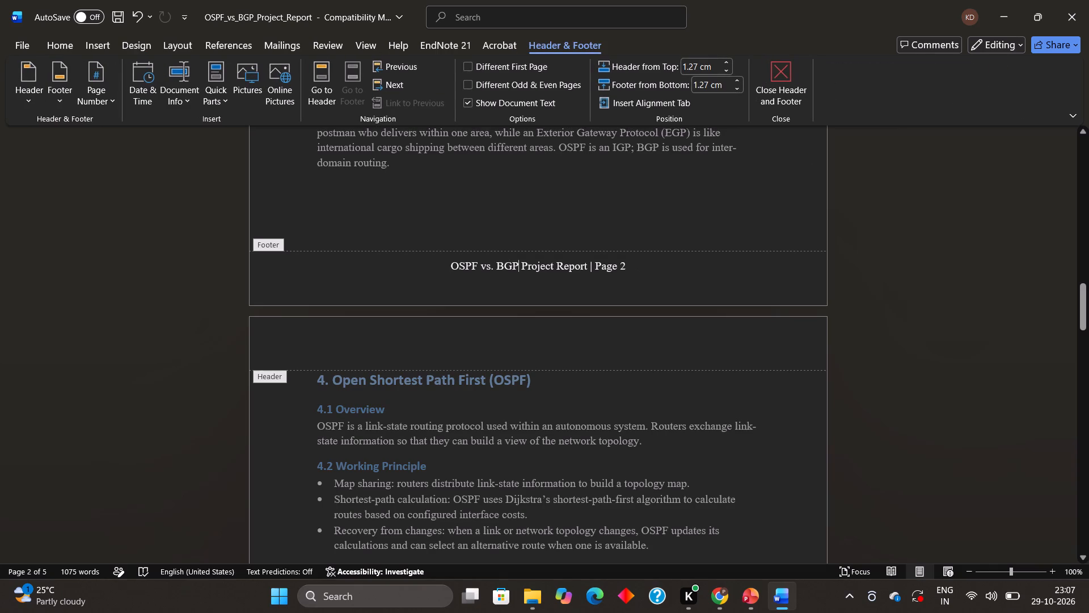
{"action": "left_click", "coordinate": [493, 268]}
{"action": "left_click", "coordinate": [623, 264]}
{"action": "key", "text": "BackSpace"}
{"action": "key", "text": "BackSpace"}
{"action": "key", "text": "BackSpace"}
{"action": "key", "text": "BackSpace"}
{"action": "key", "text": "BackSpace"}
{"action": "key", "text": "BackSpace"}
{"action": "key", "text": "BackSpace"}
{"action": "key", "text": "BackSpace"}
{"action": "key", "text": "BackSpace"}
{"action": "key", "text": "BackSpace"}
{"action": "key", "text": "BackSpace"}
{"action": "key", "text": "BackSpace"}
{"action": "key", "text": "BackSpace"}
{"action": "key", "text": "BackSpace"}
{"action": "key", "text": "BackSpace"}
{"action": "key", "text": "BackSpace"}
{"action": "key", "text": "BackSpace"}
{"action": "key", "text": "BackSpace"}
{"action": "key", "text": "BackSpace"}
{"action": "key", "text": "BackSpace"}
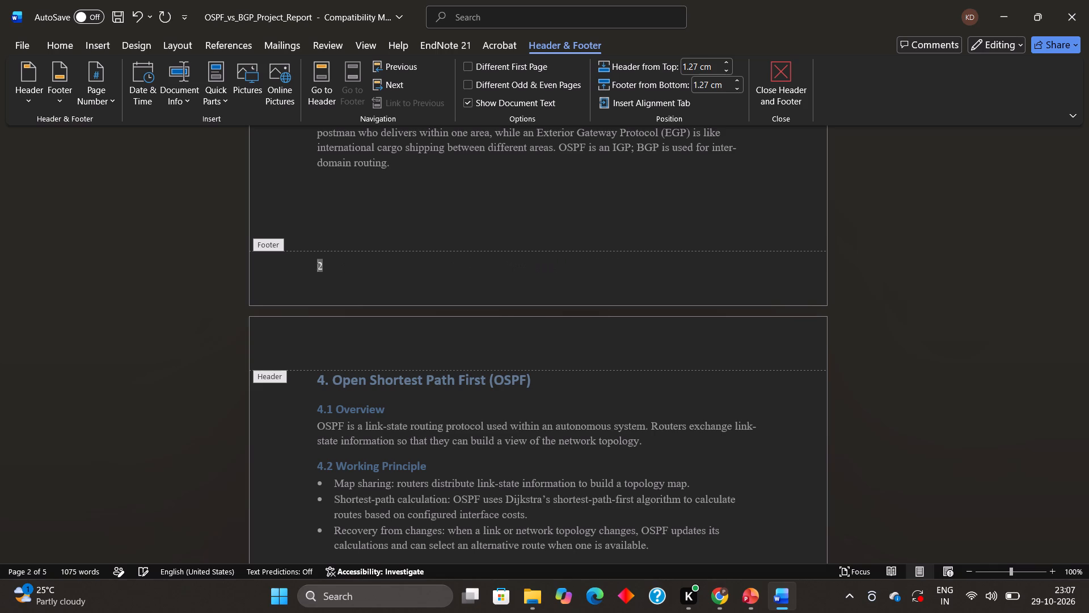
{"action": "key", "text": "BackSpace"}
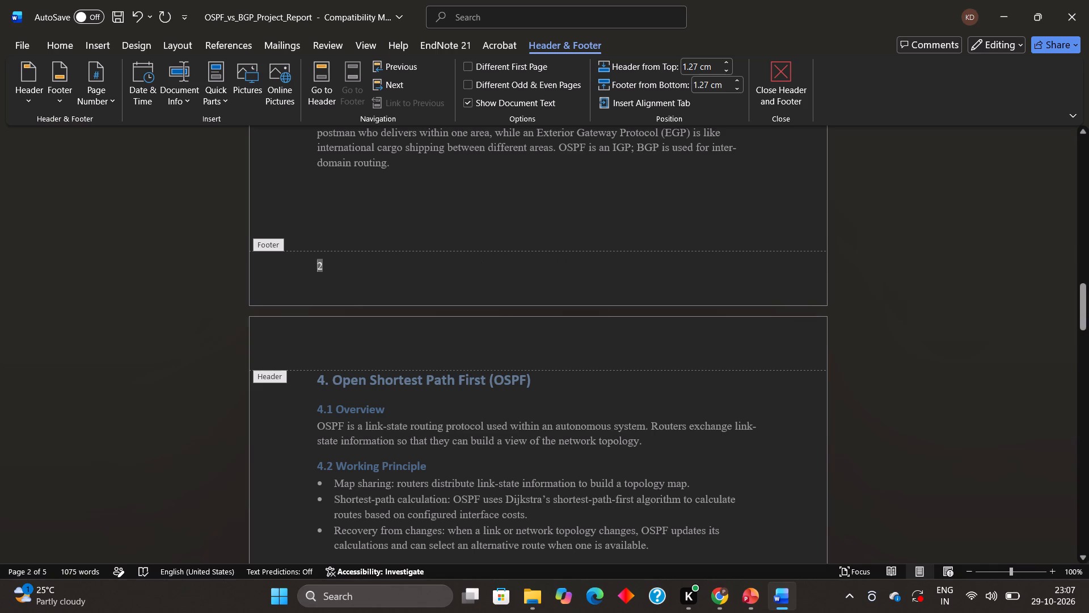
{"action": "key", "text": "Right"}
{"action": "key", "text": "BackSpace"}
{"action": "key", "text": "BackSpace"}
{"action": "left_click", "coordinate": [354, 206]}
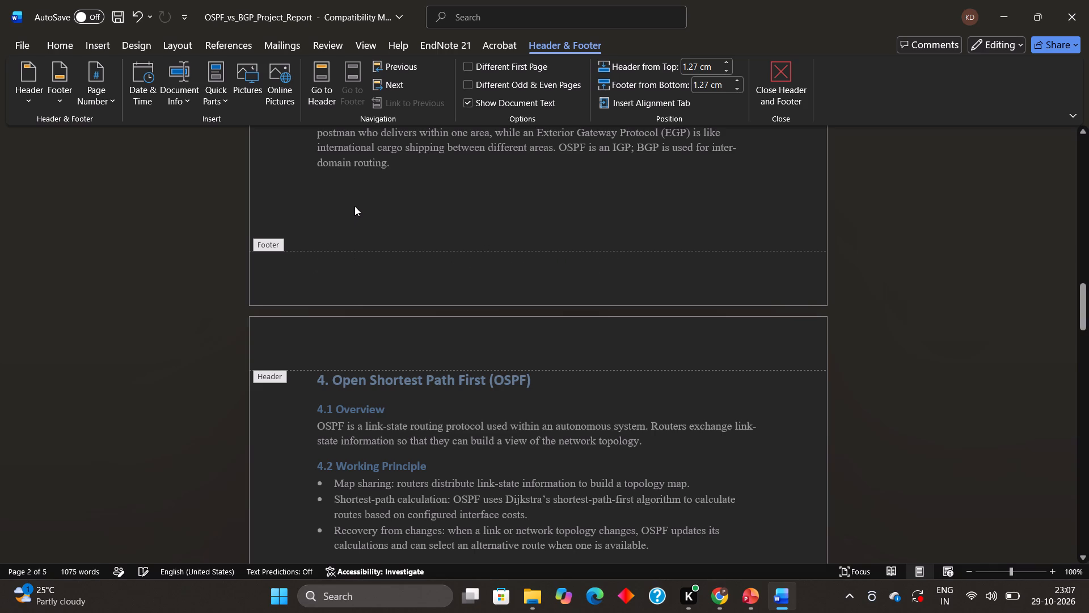
Check the report's pages around the OSPF section and the cover page with the footer cleared.
{"action": "left_click", "coordinate": [416, 454]}
{"action": "scroll", "coordinate": [416, 454], "scroll_direction": "down", "scroll_amount": 12}
{"action": "scroll", "coordinate": [416, 454], "scroll_direction": "up", "scroll_amount": 13}
{"action": "scroll", "coordinate": [416, 454], "scroll_direction": "up", "scroll_amount": 12}
{"action": "scroll", "coordinate": [416, 454], "scroll_direction": "up", "scroll_amount": 17}
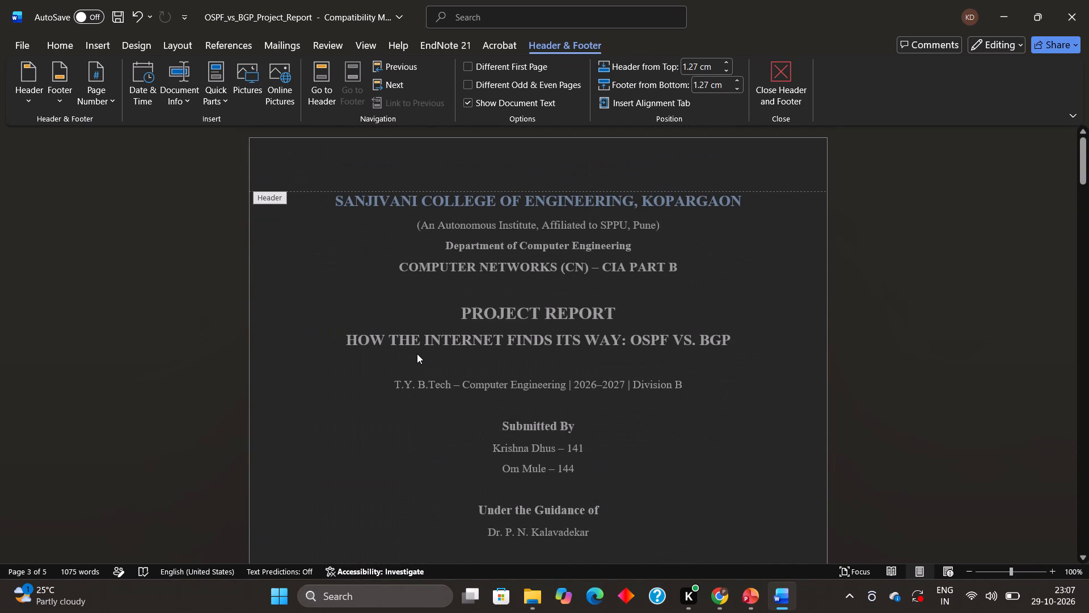
{"action": "left_click", "coordinate": [417, 354]}
{"action": "left_click", "coordinate": [351, 366]}
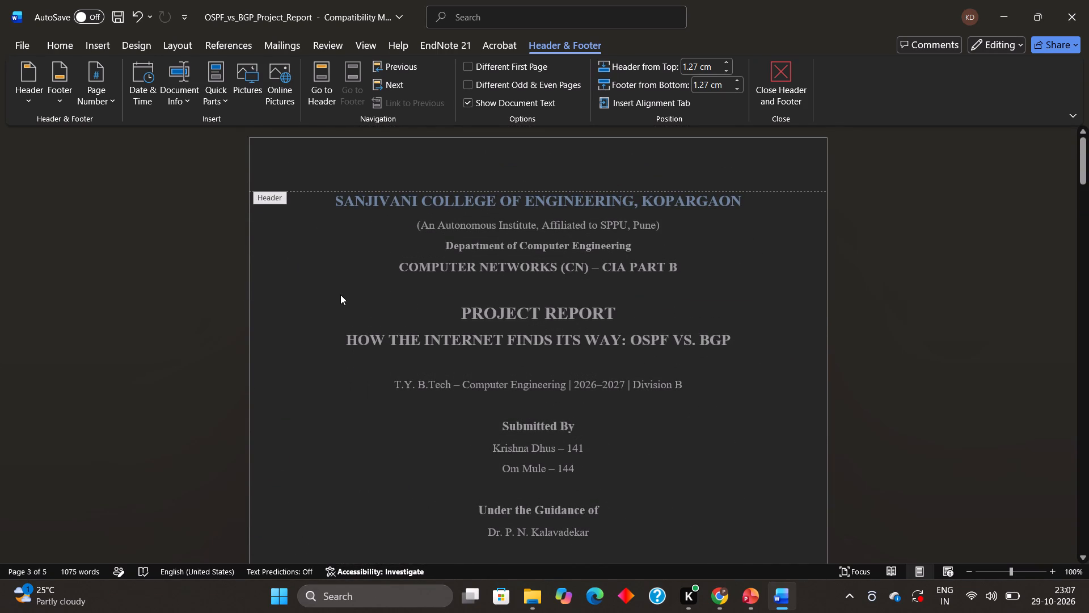
{"action": "left_click", "coordinate": [340, 295]}
{"action": "left_click", "coordinate": [125, 310]}
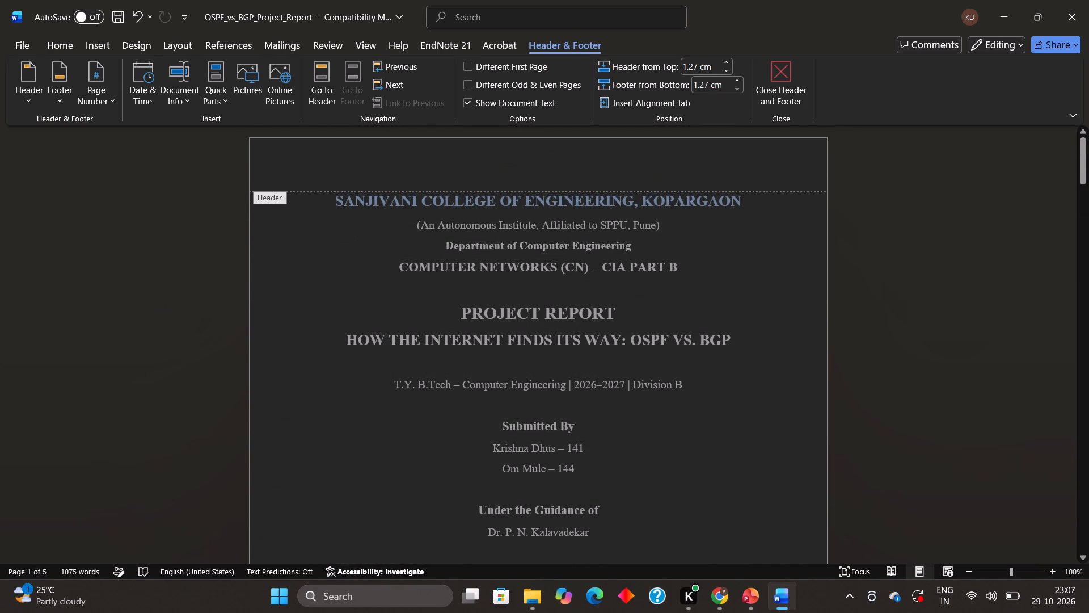
{"action": "left_click", "coordinate": [265, 189]}
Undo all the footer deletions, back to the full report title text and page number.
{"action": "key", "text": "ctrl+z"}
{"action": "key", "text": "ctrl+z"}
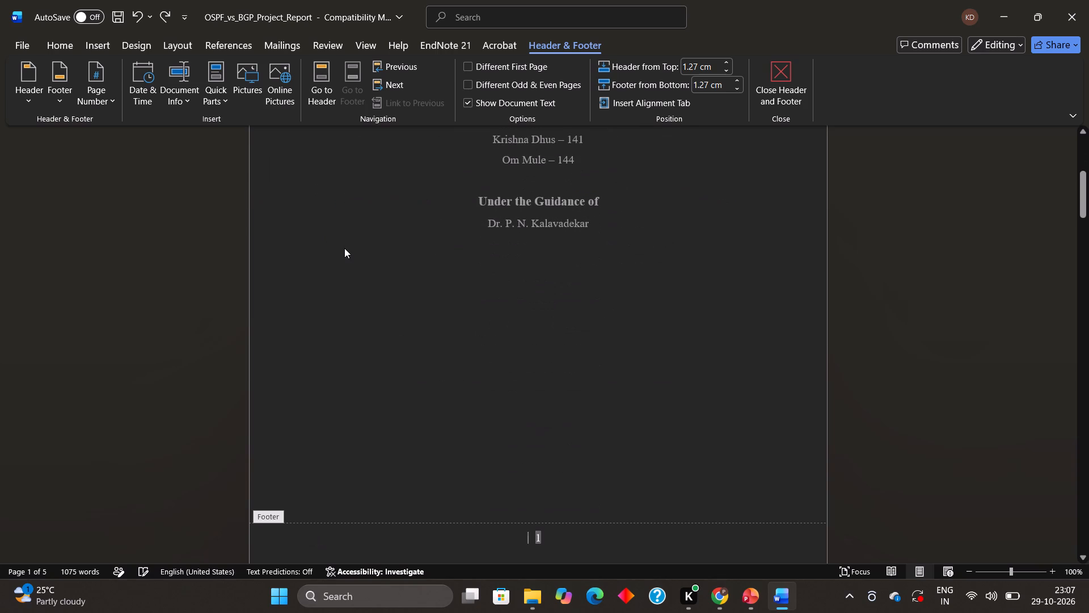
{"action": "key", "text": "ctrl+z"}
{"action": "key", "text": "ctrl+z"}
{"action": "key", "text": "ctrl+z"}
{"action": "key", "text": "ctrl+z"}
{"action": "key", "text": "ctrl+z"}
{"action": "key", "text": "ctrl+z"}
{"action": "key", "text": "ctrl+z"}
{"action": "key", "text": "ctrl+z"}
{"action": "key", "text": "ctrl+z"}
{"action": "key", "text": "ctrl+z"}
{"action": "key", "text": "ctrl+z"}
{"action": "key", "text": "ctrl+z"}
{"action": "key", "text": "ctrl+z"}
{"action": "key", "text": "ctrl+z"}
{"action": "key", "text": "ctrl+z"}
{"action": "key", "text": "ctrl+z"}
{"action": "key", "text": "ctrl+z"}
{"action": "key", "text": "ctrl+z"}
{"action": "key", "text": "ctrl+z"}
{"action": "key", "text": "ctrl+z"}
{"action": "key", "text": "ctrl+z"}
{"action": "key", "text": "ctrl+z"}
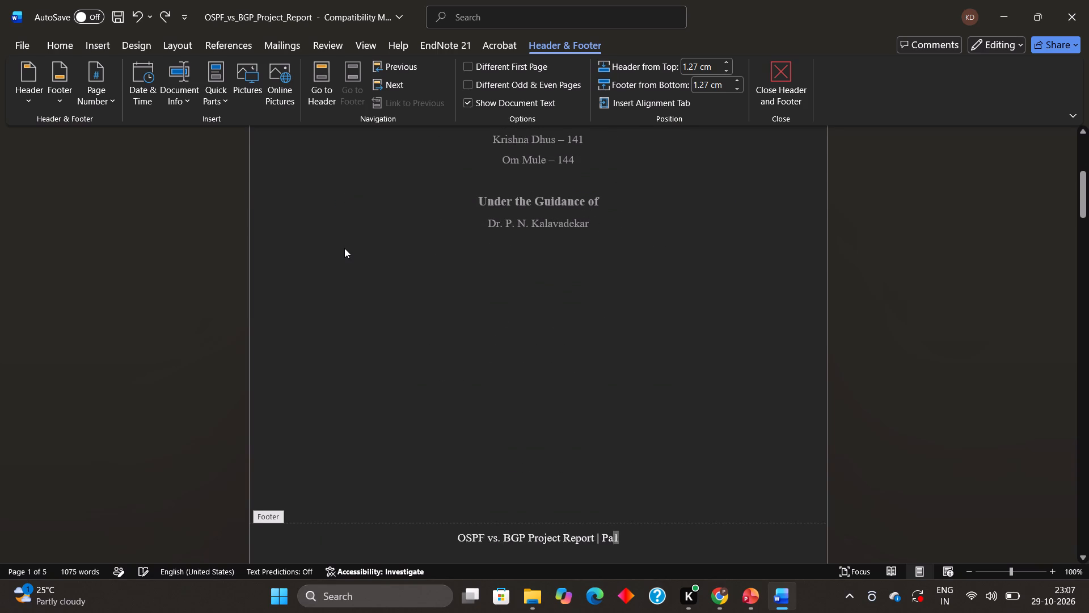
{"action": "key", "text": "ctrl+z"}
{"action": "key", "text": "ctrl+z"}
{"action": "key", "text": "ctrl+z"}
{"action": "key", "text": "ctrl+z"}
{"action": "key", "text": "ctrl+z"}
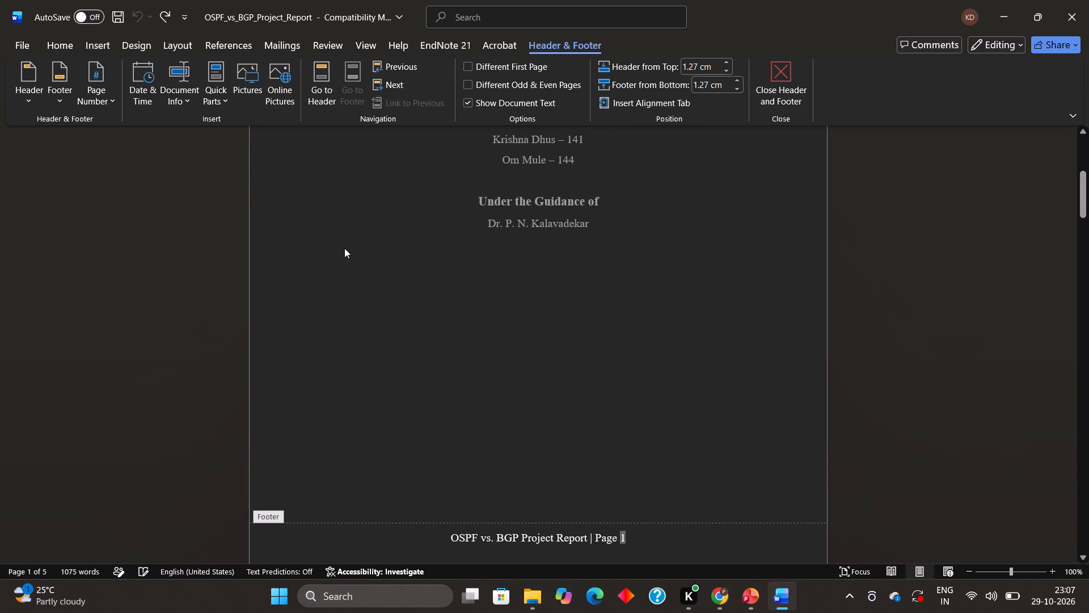
Return from the footer to the body text and check the report's pages between the cover and the "Comparison of OSPF and BGP" section.
{"action": "triple_click", "coordinate": [344, 248]}
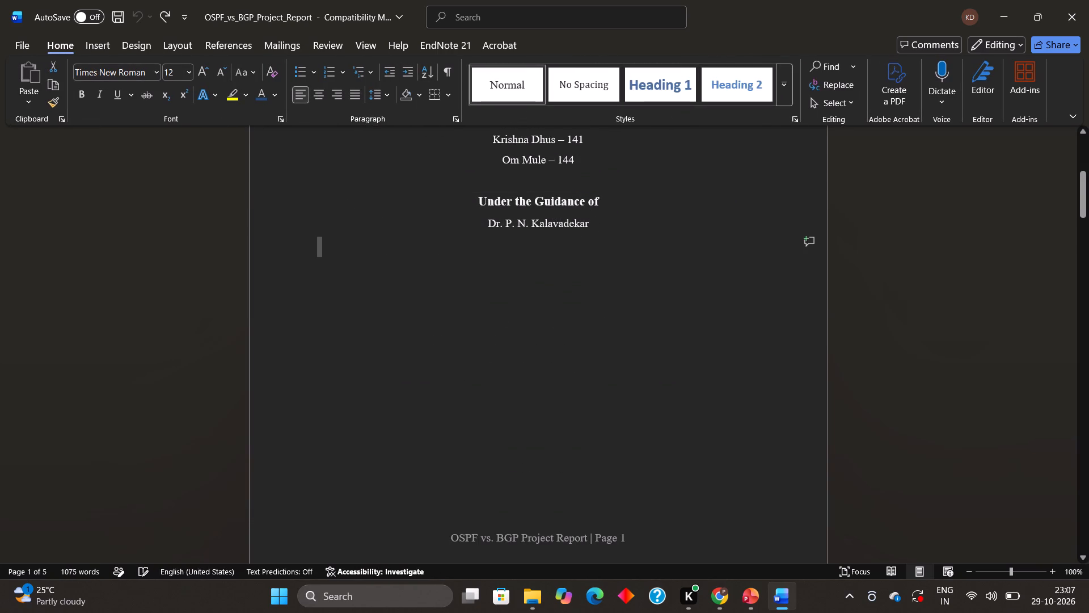
{"action": "scroll", "coordinate": [672, 365], "scroll_direction": "down", "scroll_amount": 15}
{"action": "scroll", "coordinate": [672, 365], "scroll_direction": "down", "scroll_amount": 9}
{"action": "scroll", "coordinate": [672, 365], "scroll_direction": "up", "scroll_amount": 20}
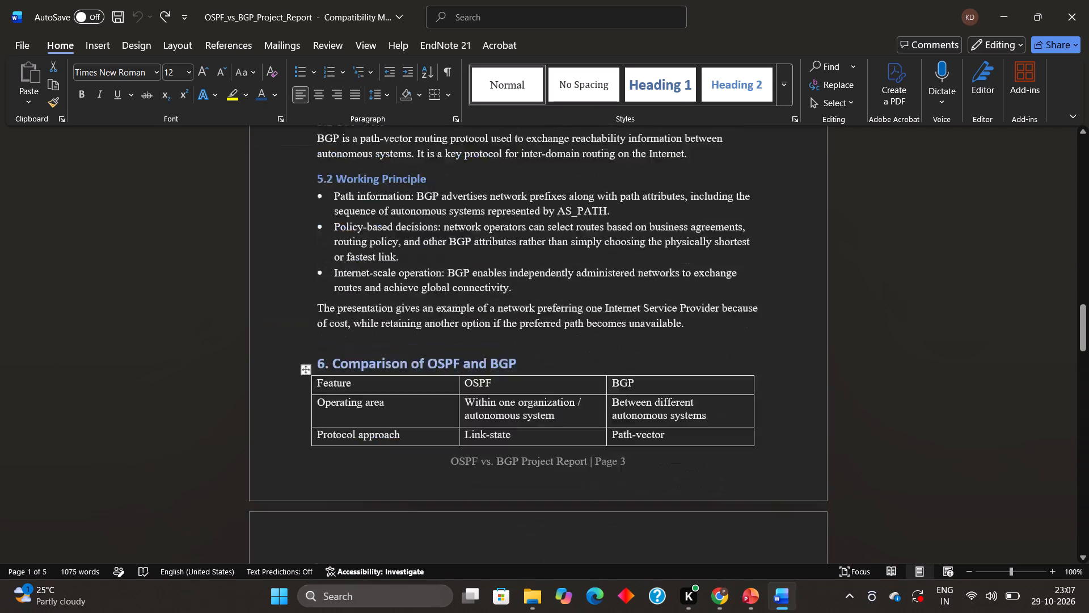
{"action": "scroll", "coordinate": [672, 365], "scroll_direction": "up", "scroll_amount": 11}
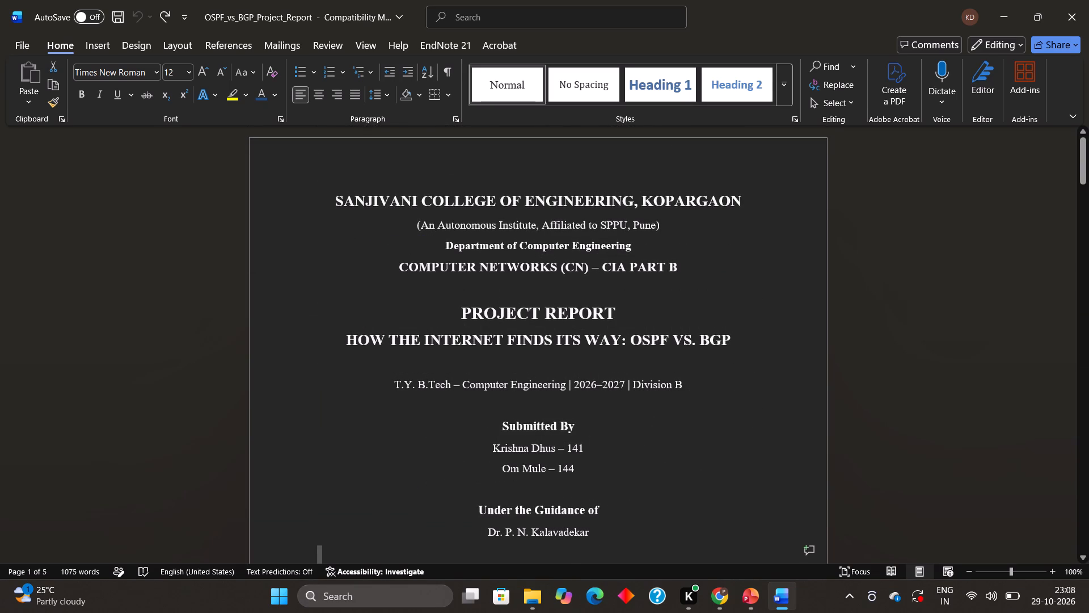
{"action": "left_click", "coordinate": [1010, 571]}
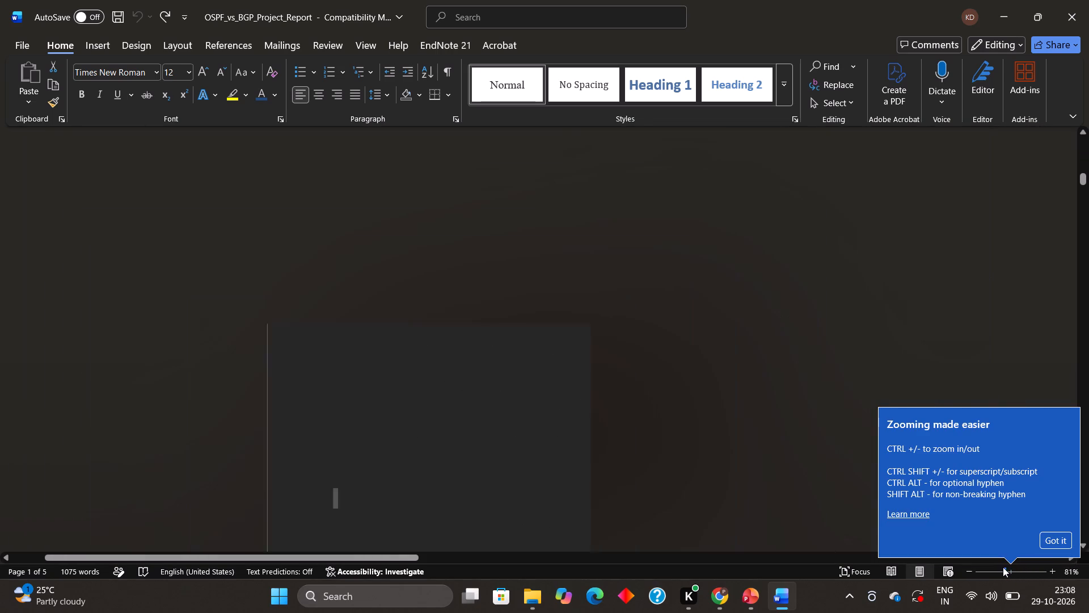
{"action": "left_click", "coordinate": [740, 468]}
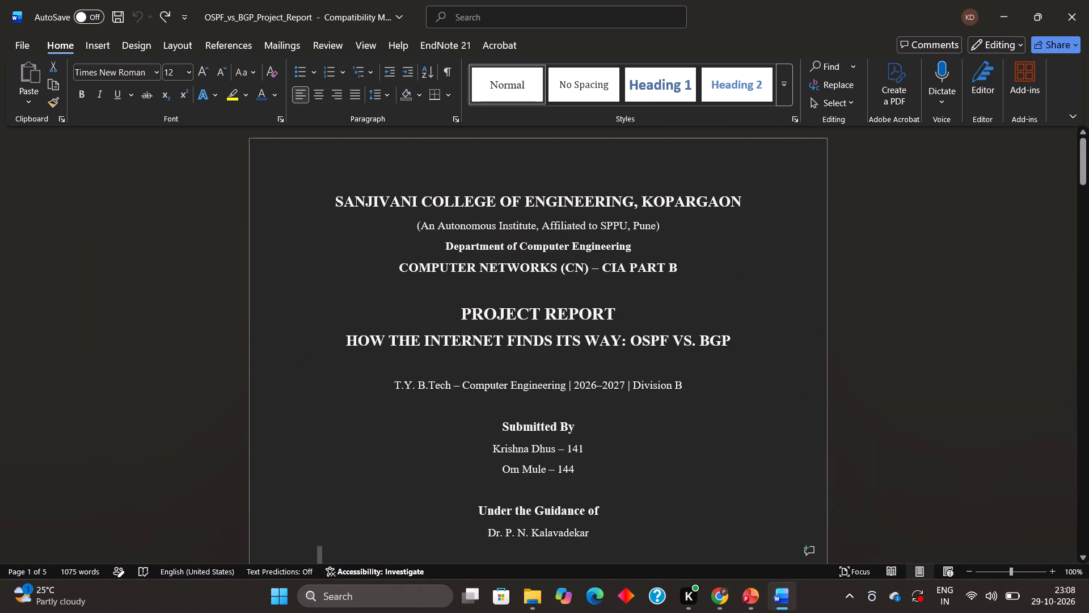